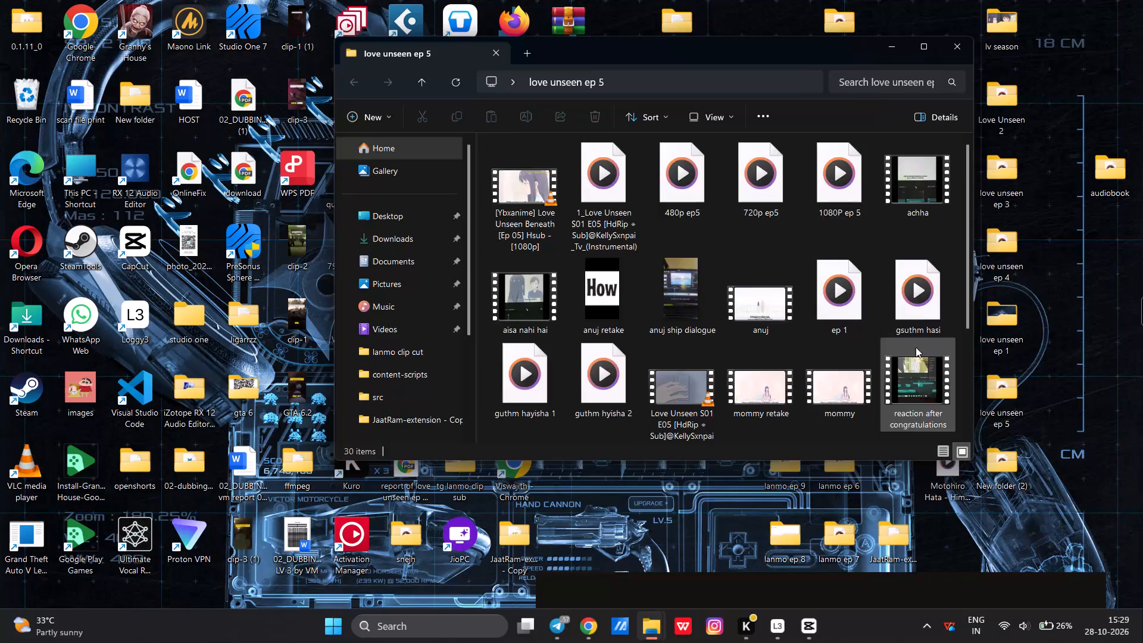
Look through the video and audio files in the love unseen ep 5 folder.
scroll(917, 330, "down", 12)
scroll(918, 368, "up", 9)
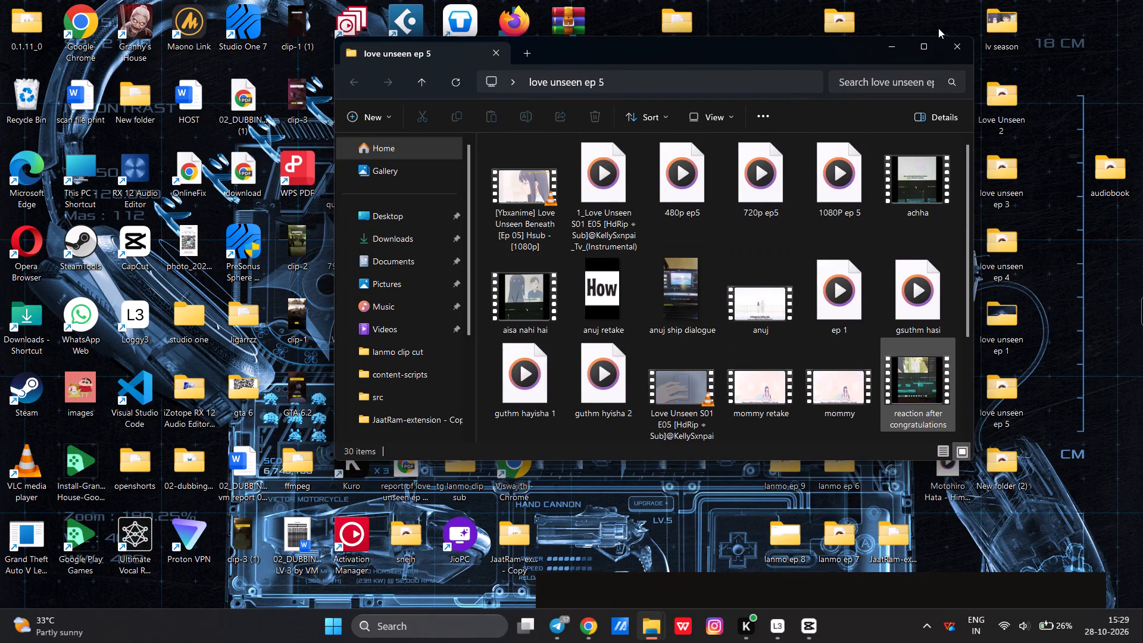
scroll(919, 368, "down", 4)
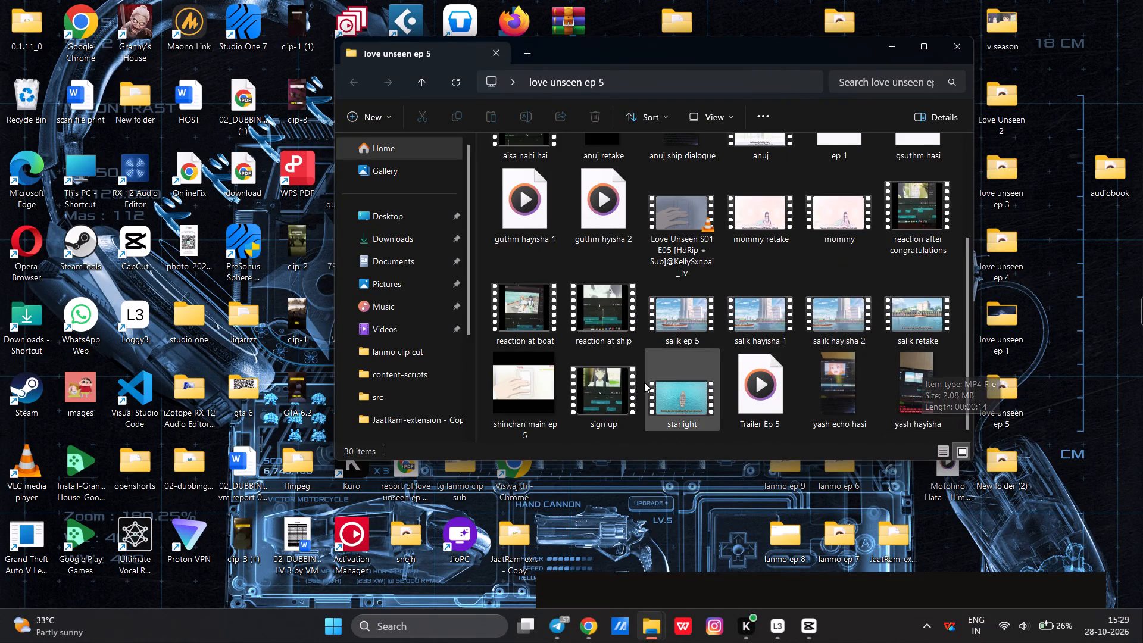
scroll(648, 398, "up", 6)
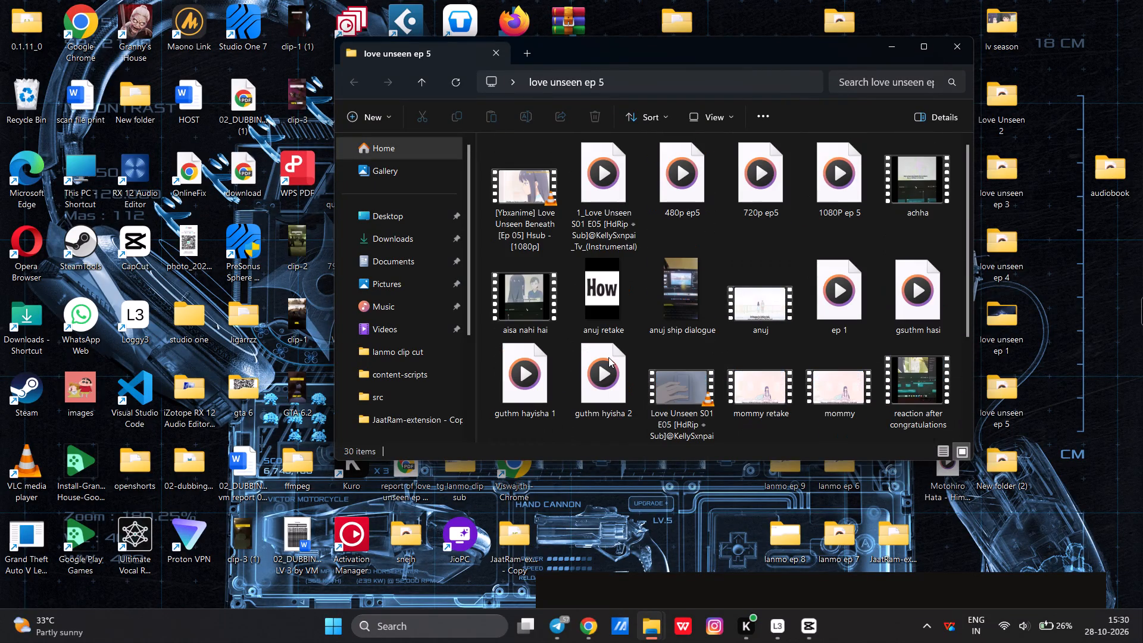
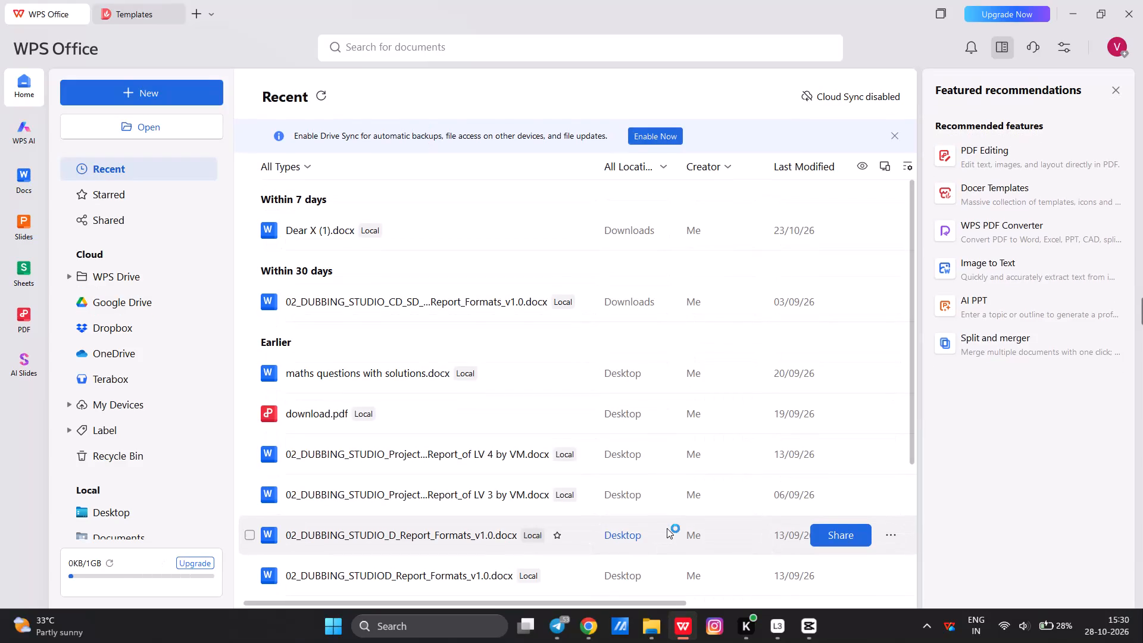
Open the recent 02_DUBBING_STUDIO_CD_SD report formats document from Downloads and read through its Project Direction Report for Love Unseen.
double_click(487, 308)
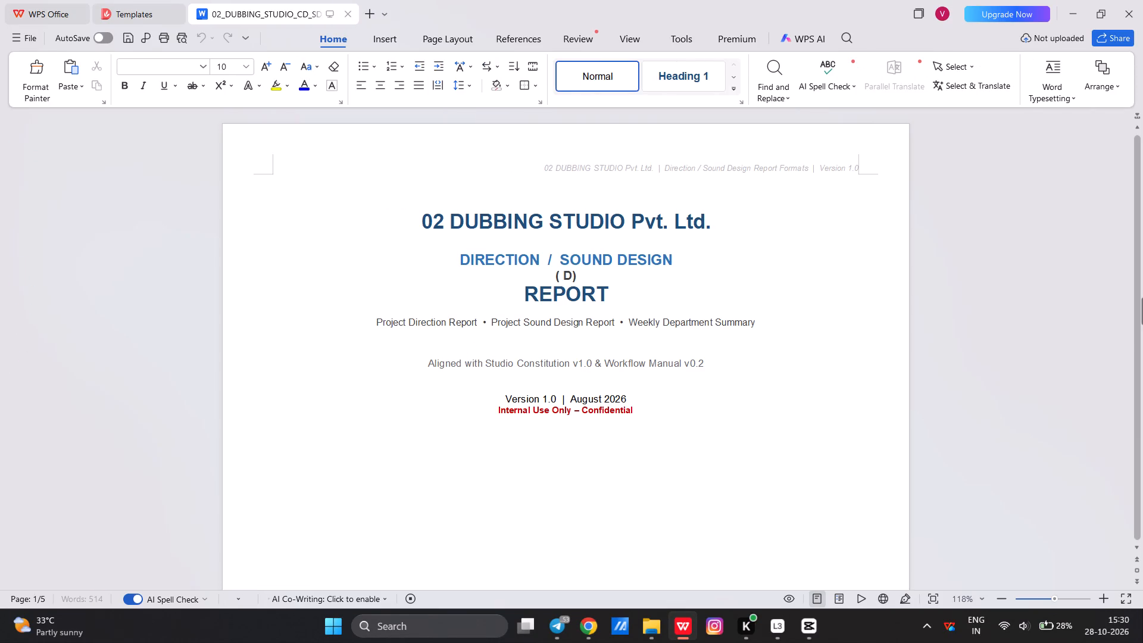
scroll(431, 358, "down", 20)
scroll(431, 358, "down", 6)
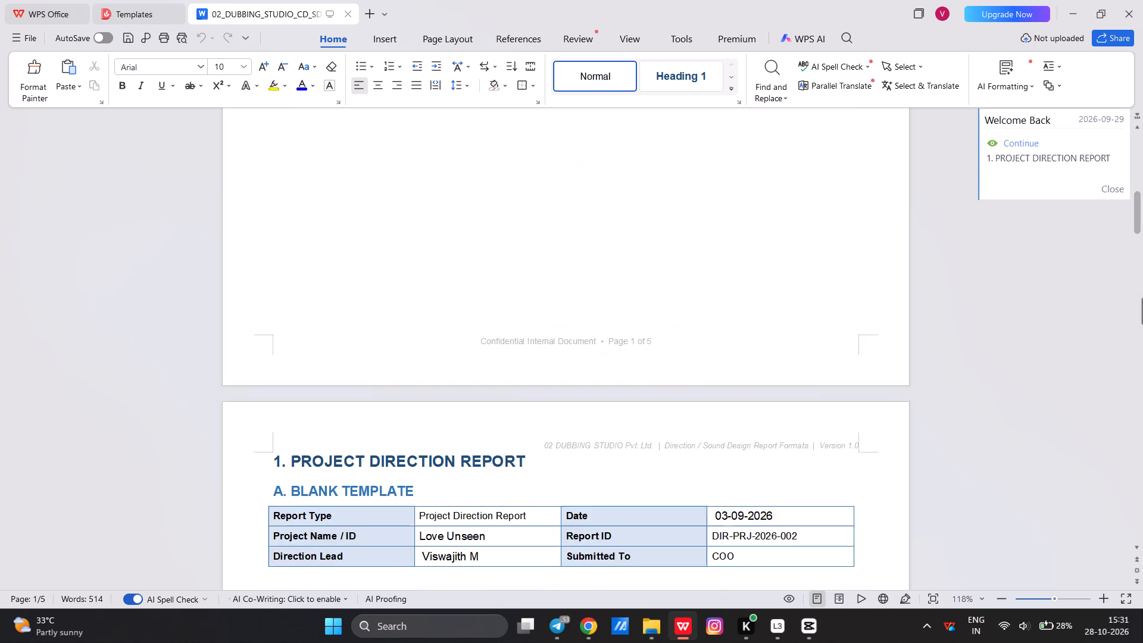
scroll(411, 371, "down", 8)
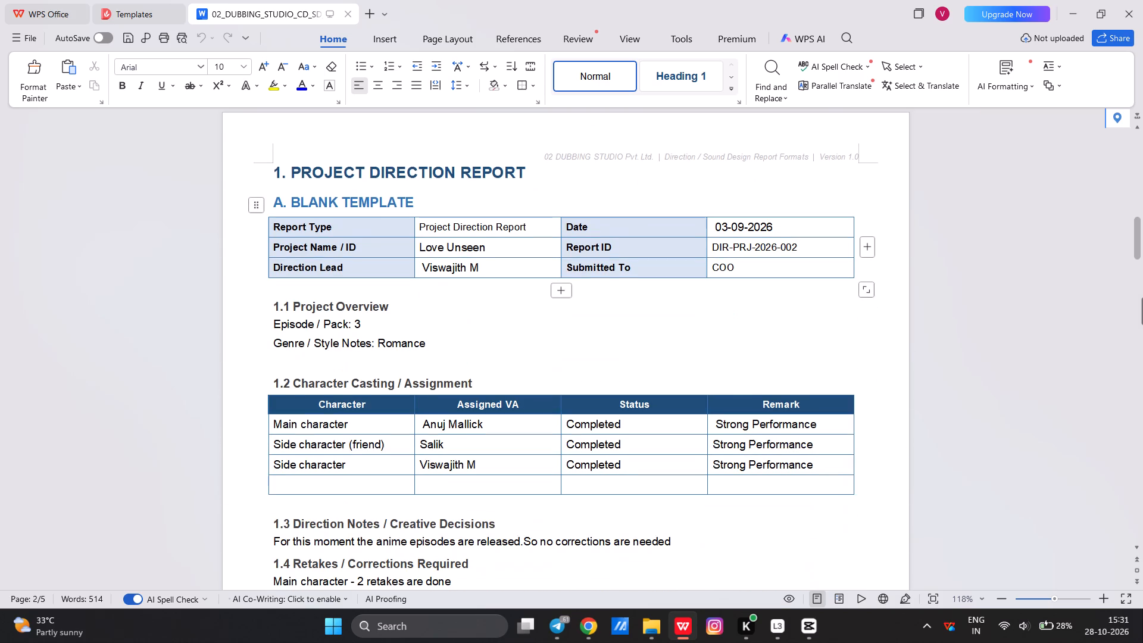
scroll(404, 363, "down", 13)
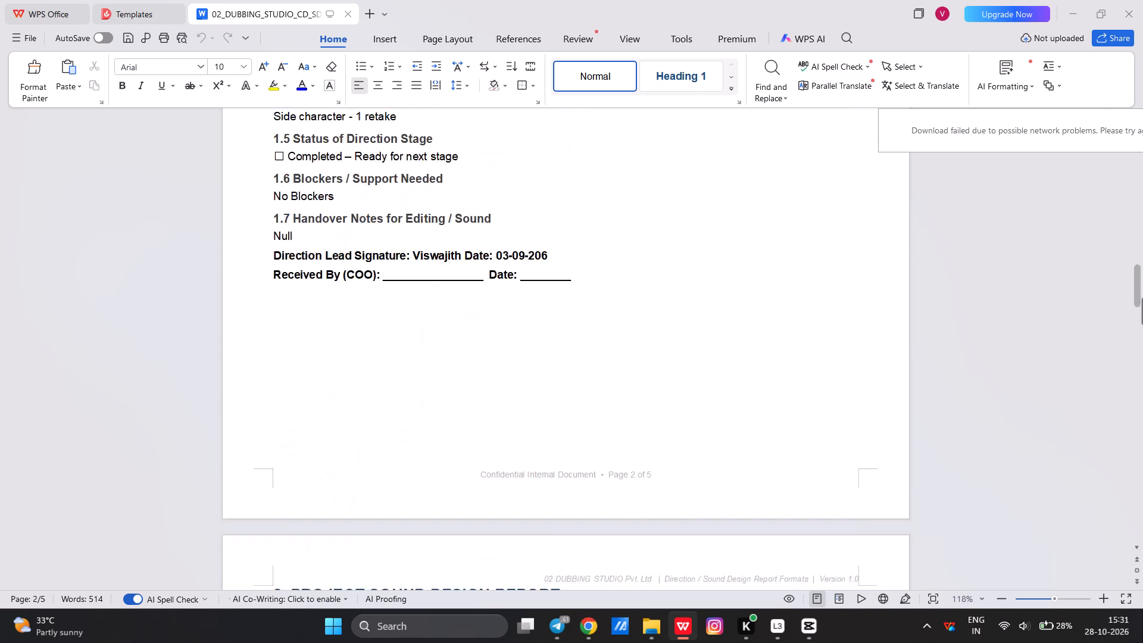
Review the report document from the direction report's end through the closing important notes and back to the Project Direction Report.
scroll(404, 363, "down", 15)
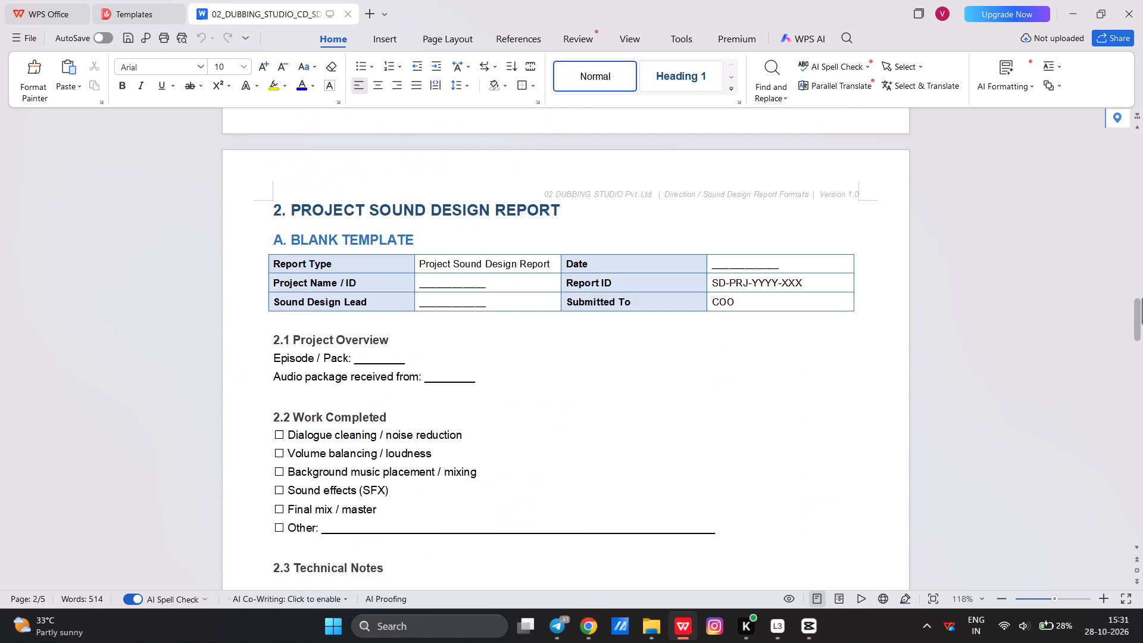
scroll(404, 363, "down", 13)
scroll(404, 363, "up", 2)
scroll(404, 363, "down", 18)
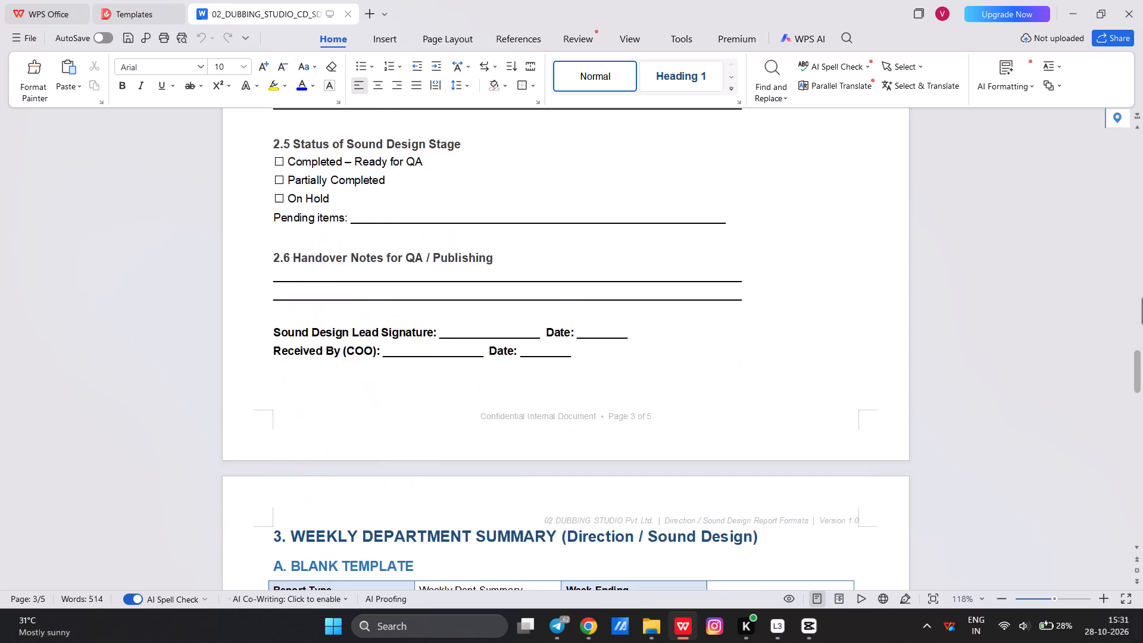
scroll(404, 363, "down", 15)
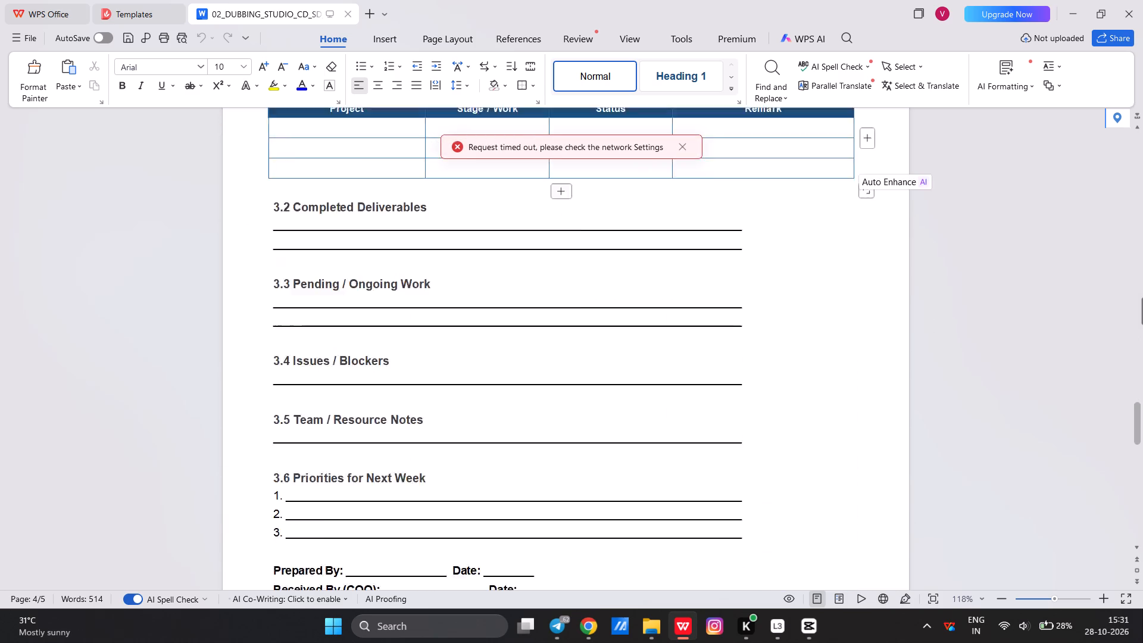
scroll(402, 361, "down", 20)
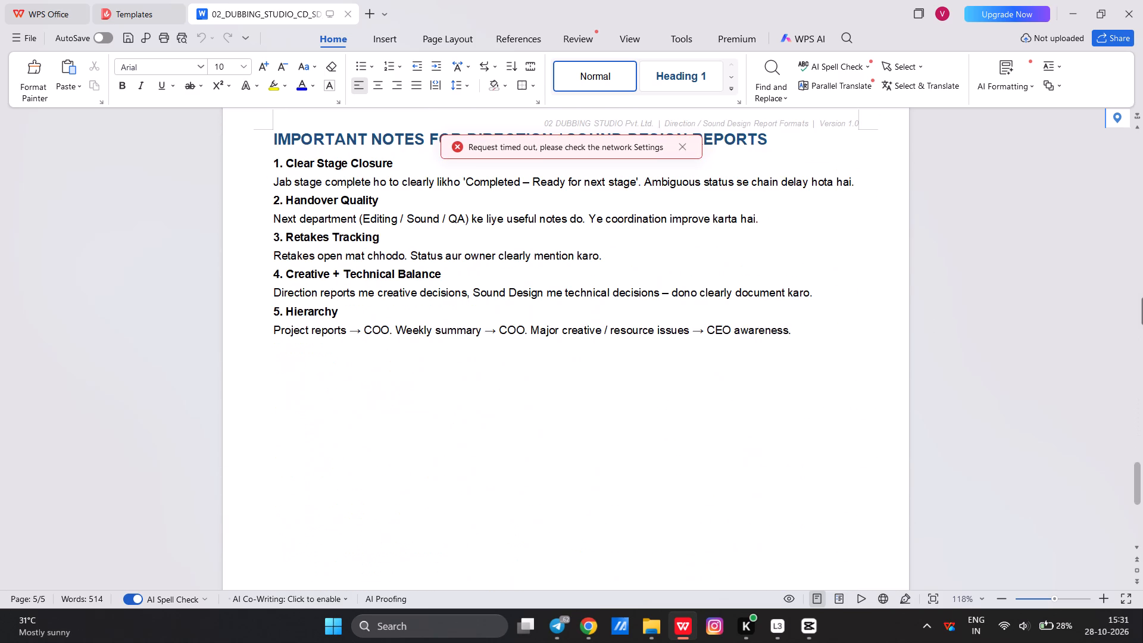
scroll(401, 362, "down", 15)
scroll(401, 362, "up", 17)
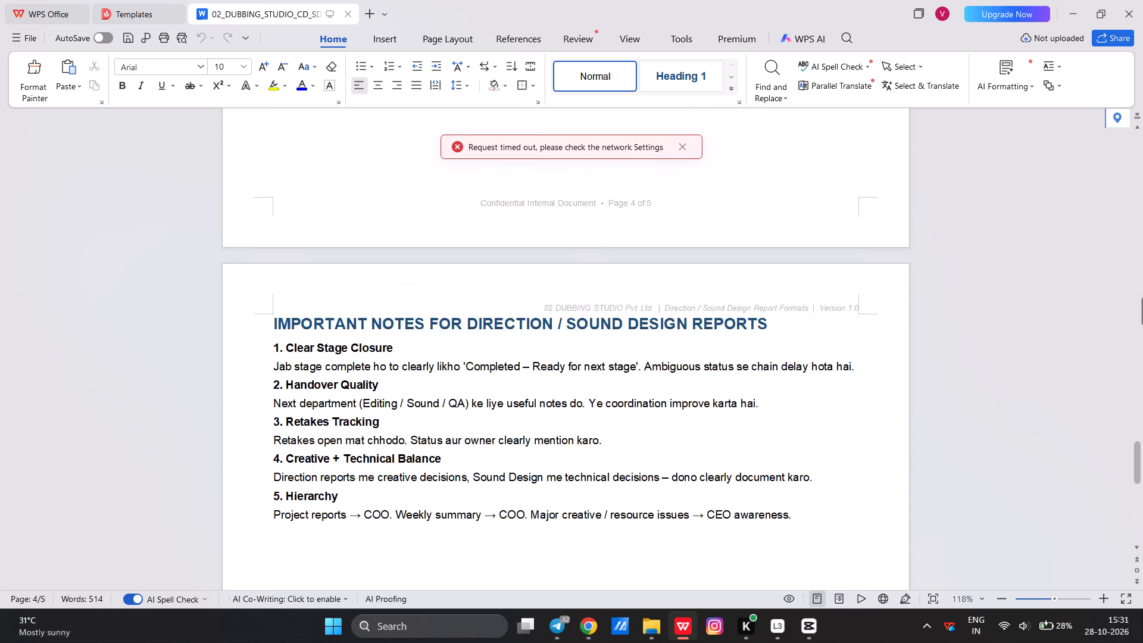
scroll(401, 362, "up", 17)
scroll(400, 368, "up", 4)
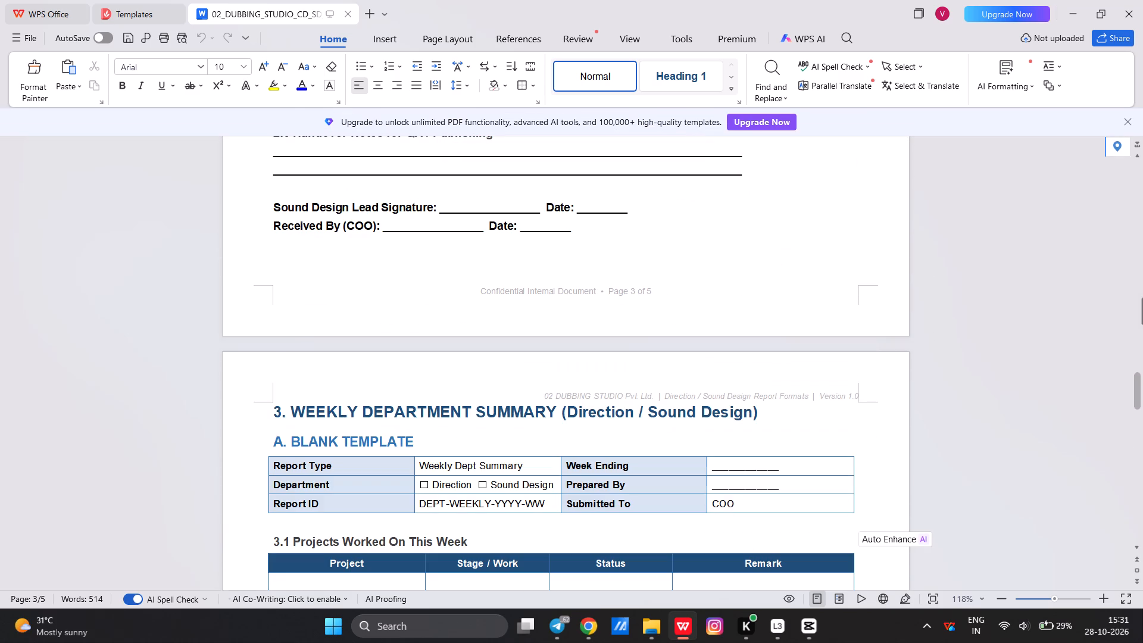
scroll(395, 366, "up", 13)
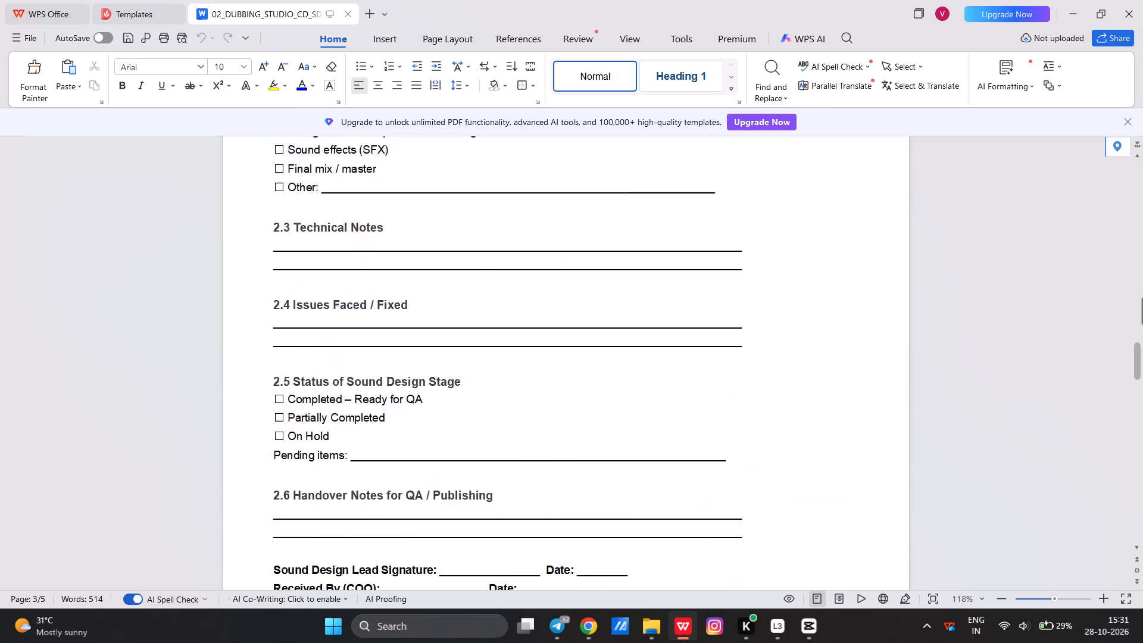
scroll(395, 366, "up", 20)
scroll(395, 366, "up", 16)
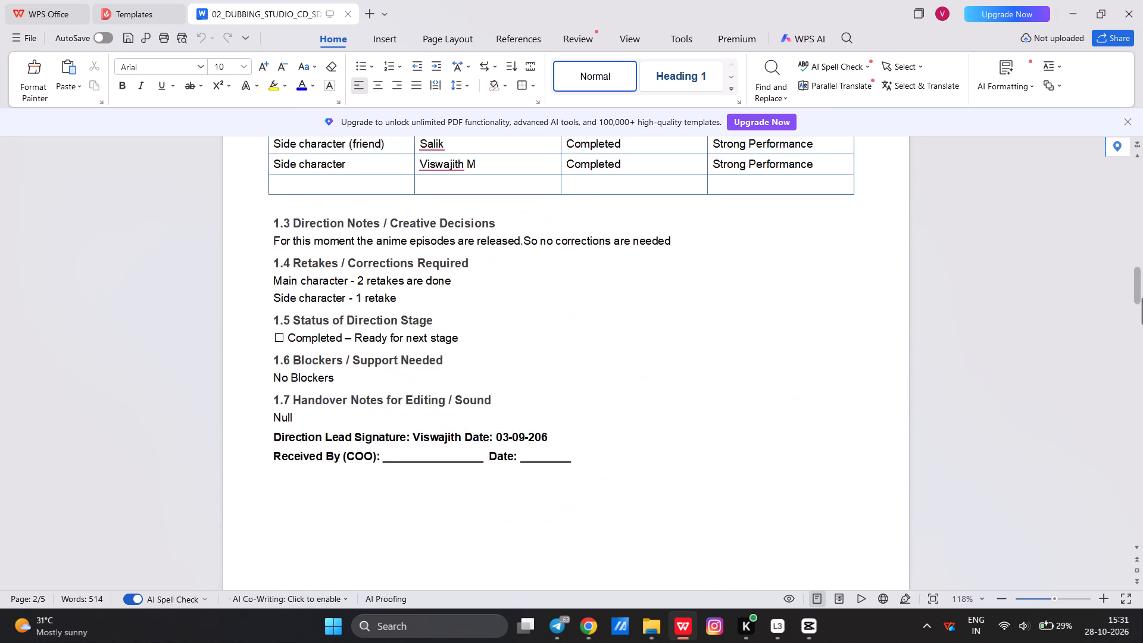
scroll(392, 366, "up", 7)
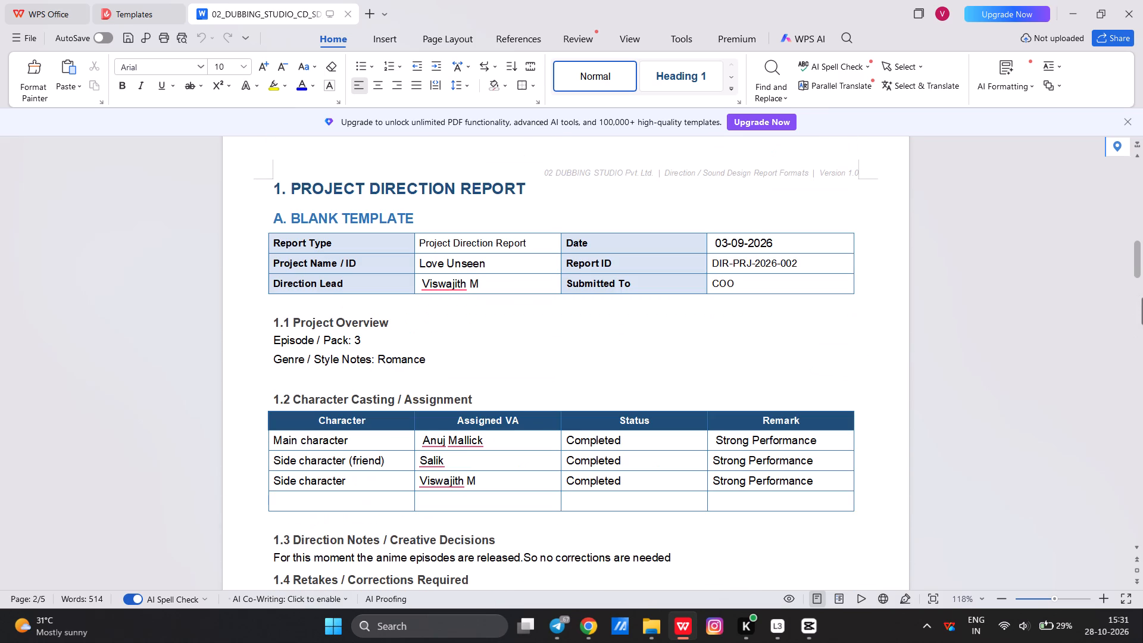
Set Episode / Pack to 5 in section 1.1 Project Overview.
left_click(364, 335)
key("BackSpace")
key("5")
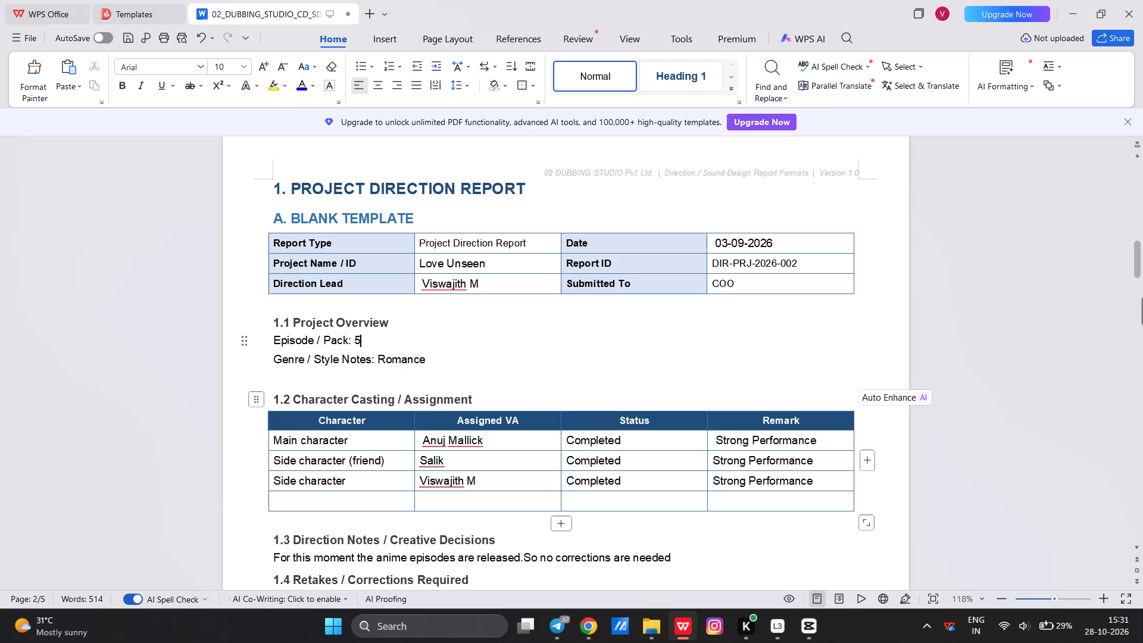
Fill the empty last row of the character casting table with Side character and assigned VA Gautam bhaiya.
left_click(307, 497)
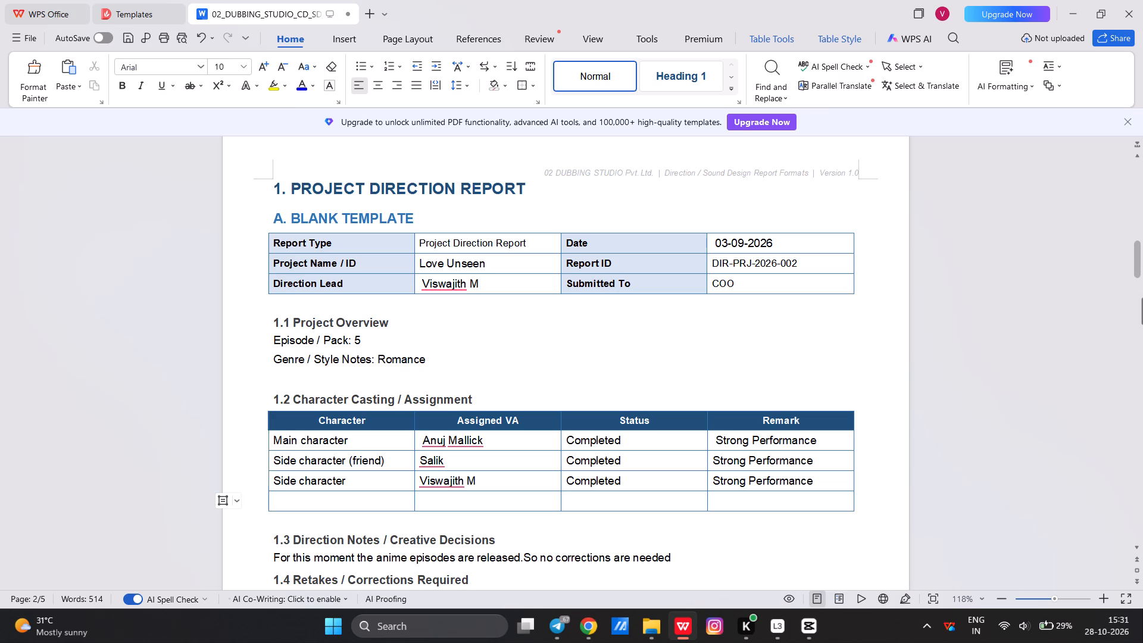
scroll(522, 358, "up", 1)
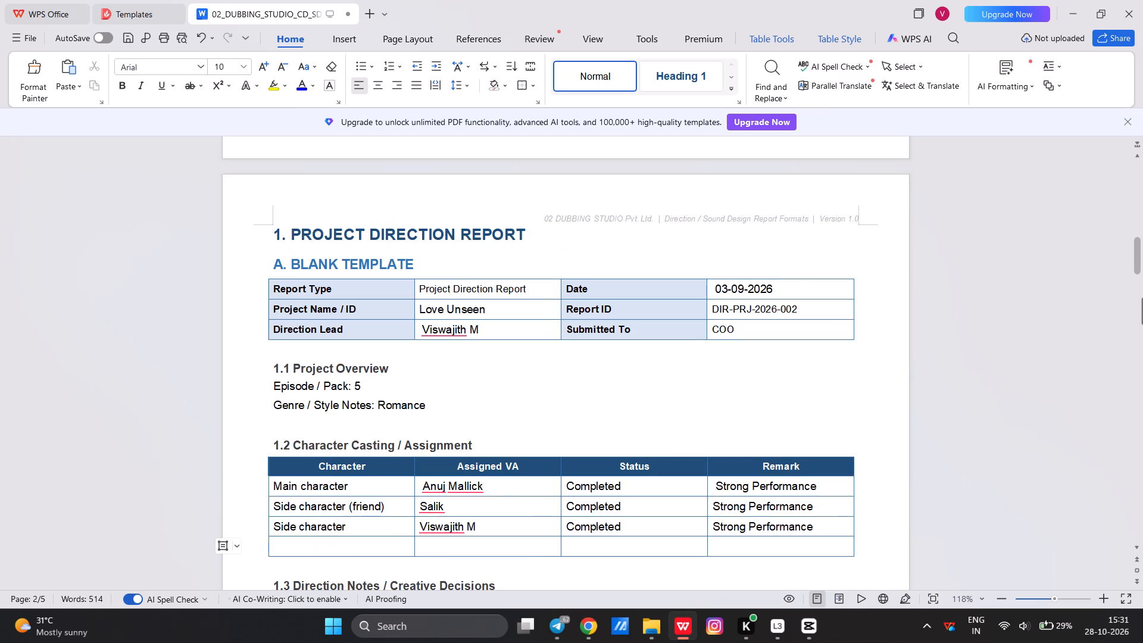
scroll(529, 390, "down", 3)
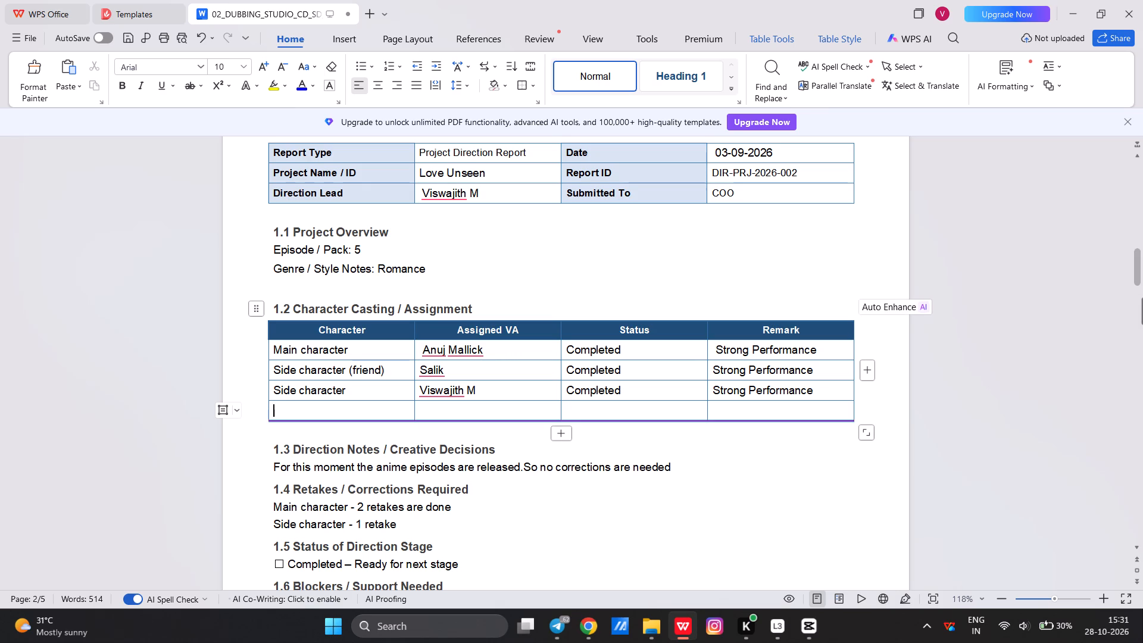
type("sid")
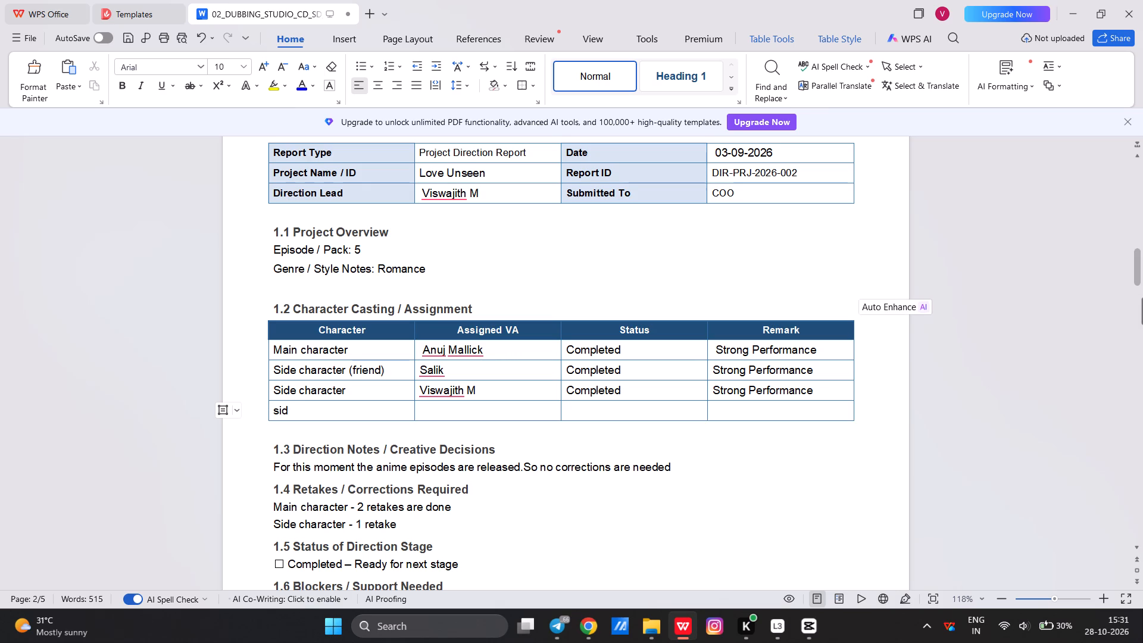
key("BackSpace")
key("BackSpace")
key("BackSpace")
type("Side character")
key("space")
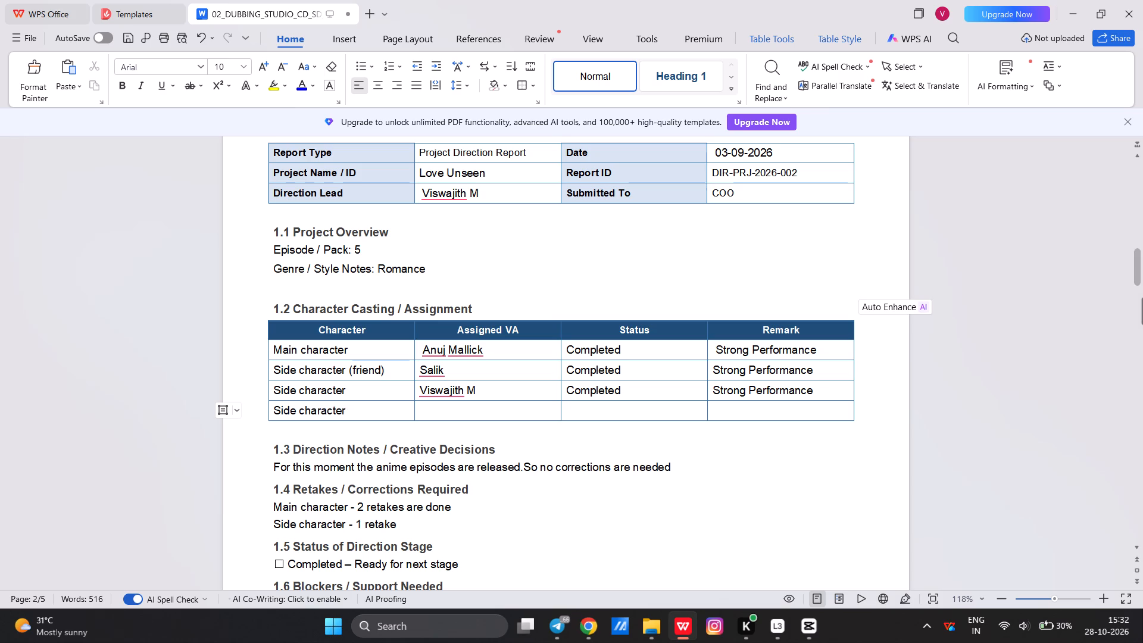
left_click(427, 415)
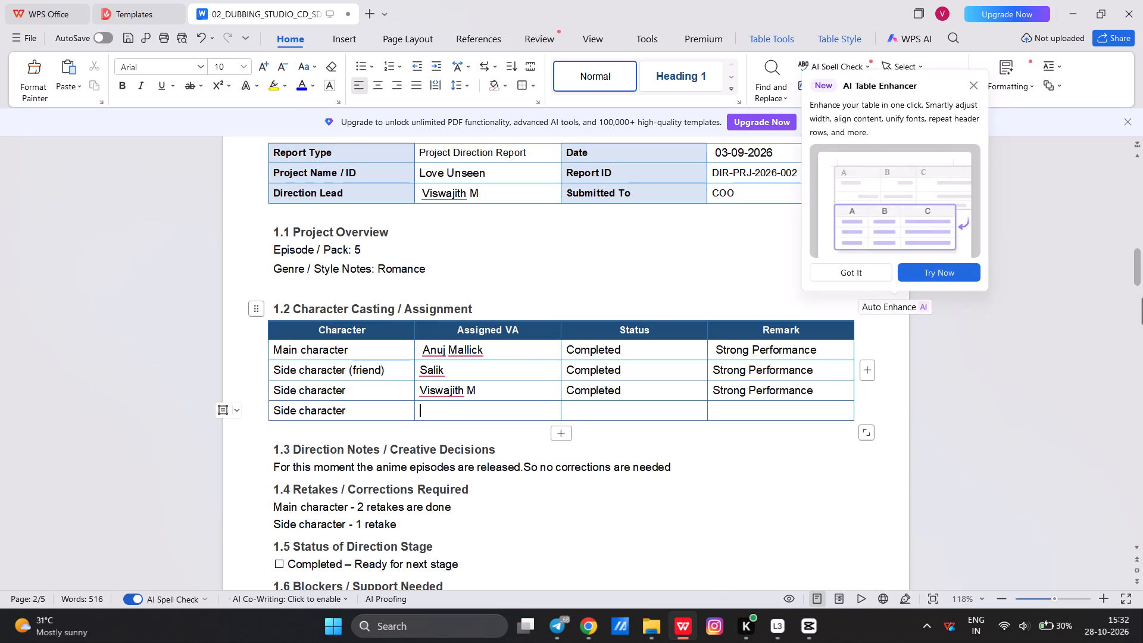
left_click(973, 82)
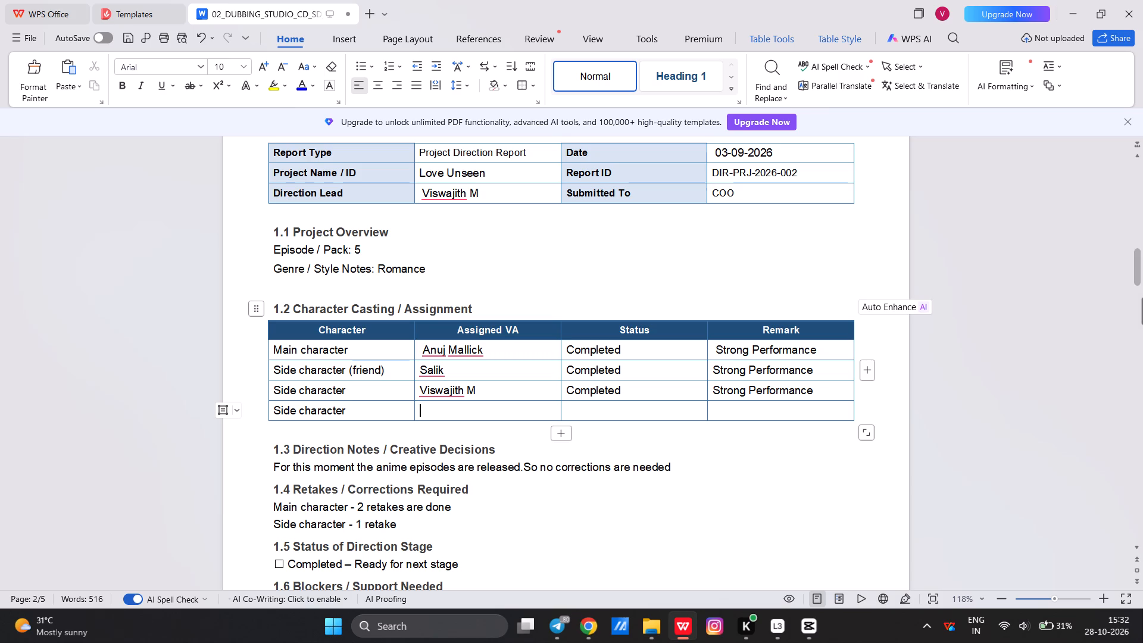
key("shift+g")
type("autam")
key("space")
type("bhaiya")
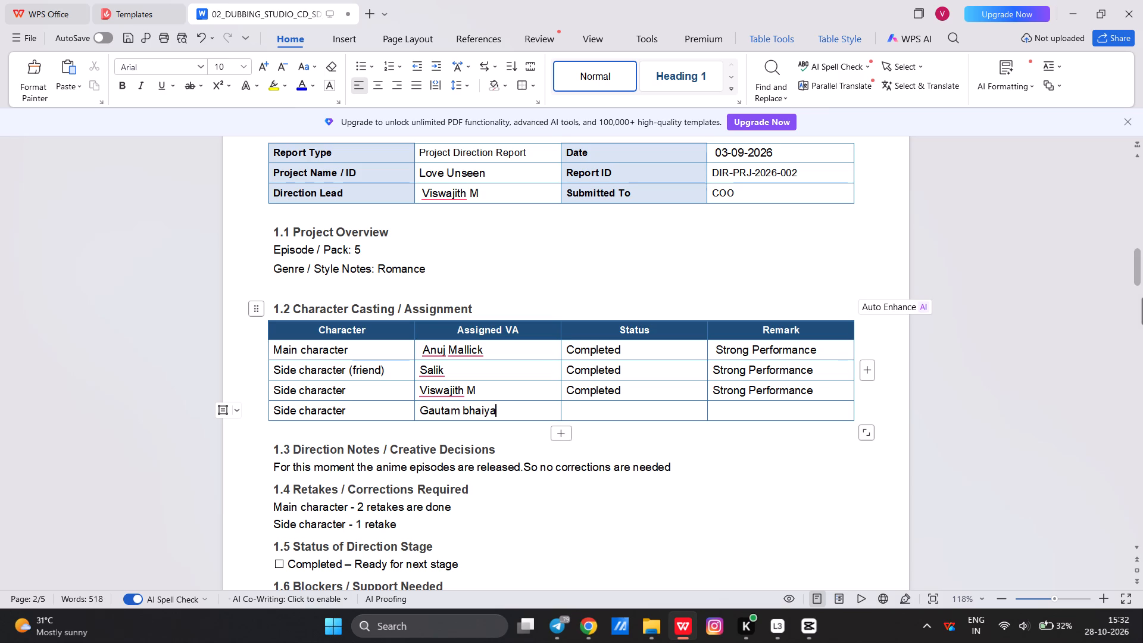
Enter Completed as the status and Strong Performance as the remark in the last casting row.
left_click(605, 404)
type("Completed")
left_click(733, 414)
type("St")
type("rong")
key("space")
type("Per")
type("form")
type("ance")
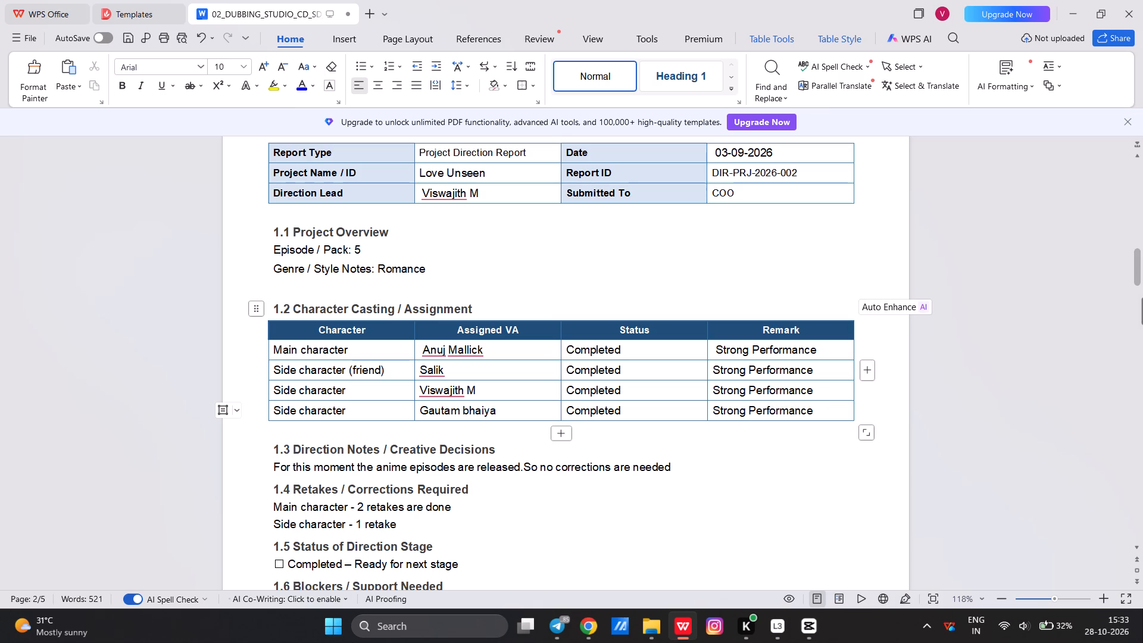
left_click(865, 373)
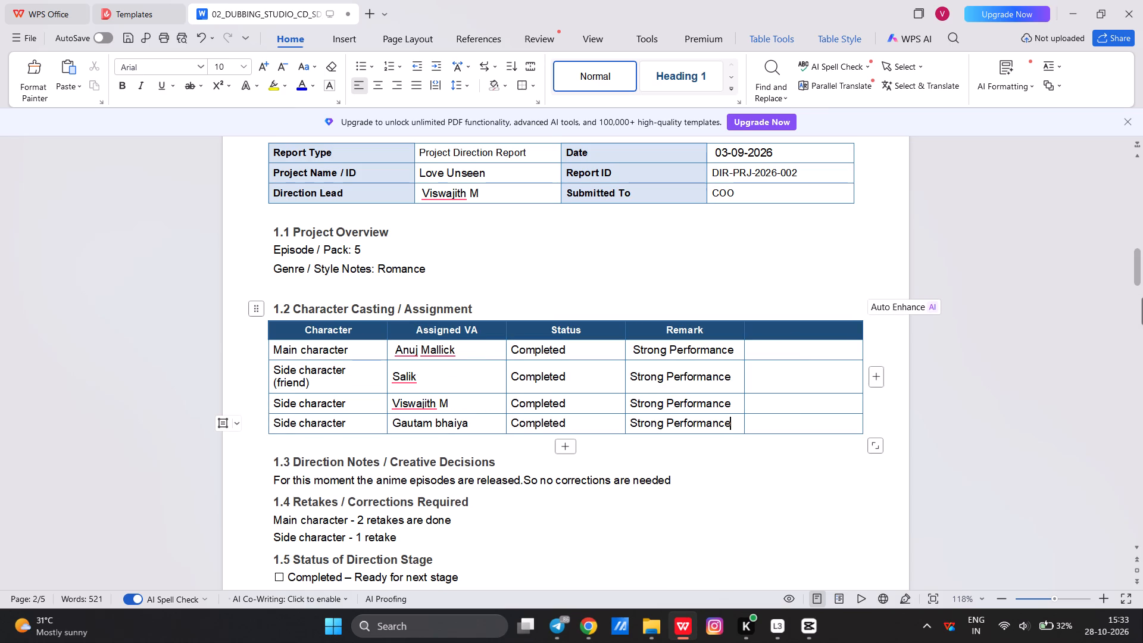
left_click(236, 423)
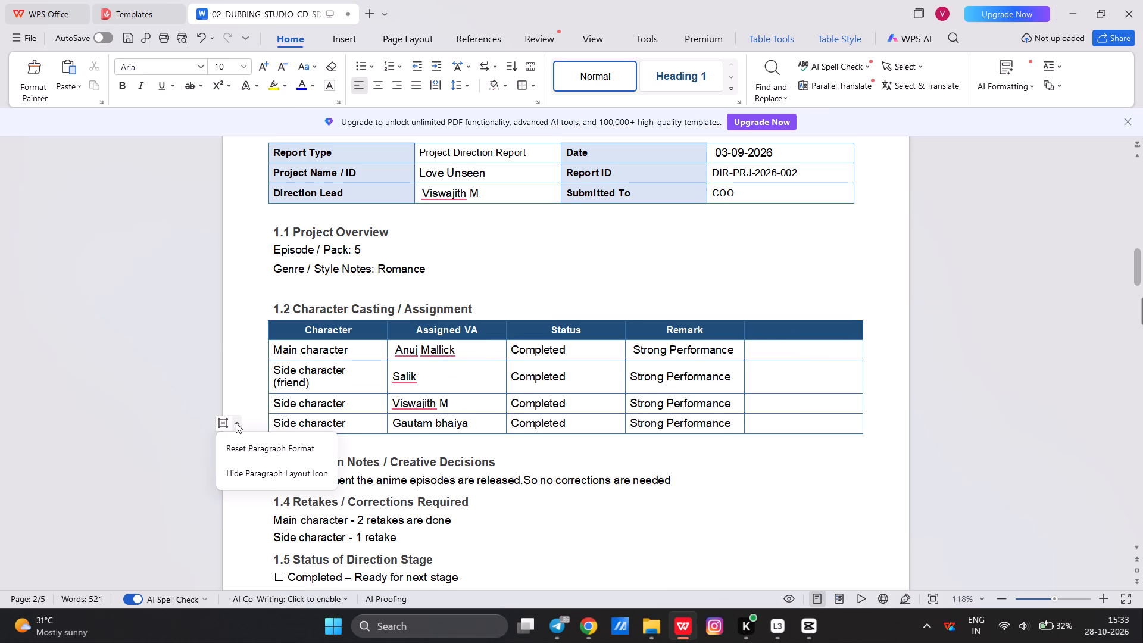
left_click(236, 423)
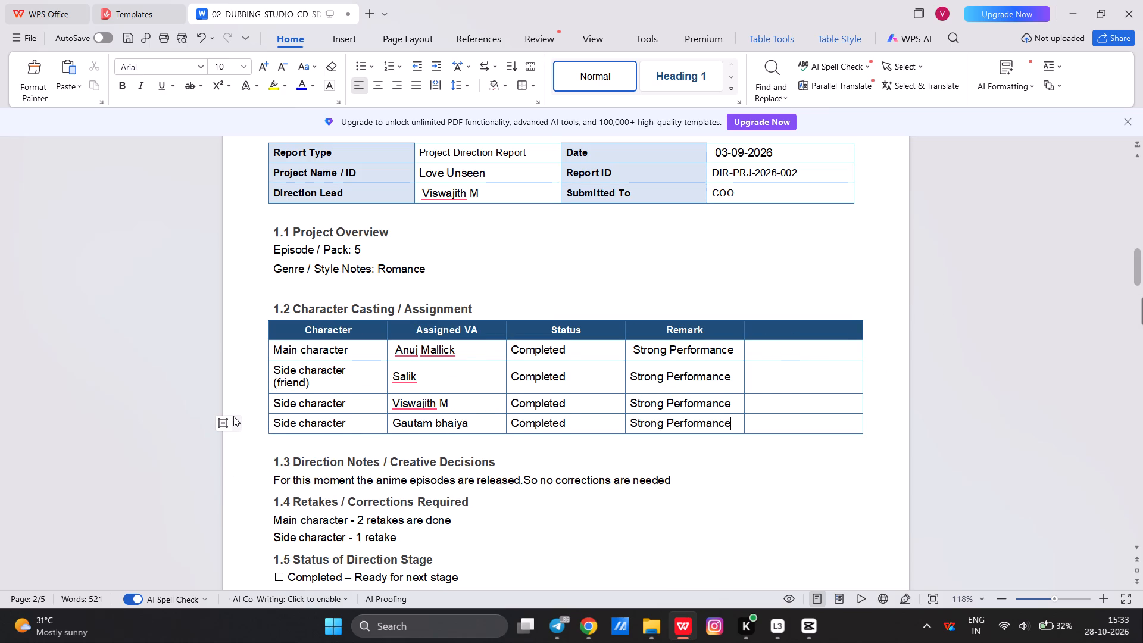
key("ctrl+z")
Resize the character casting table to make all its rows taller while keeping its width aligned with the table above.
left_click_drag(867, 433, 867, 438)
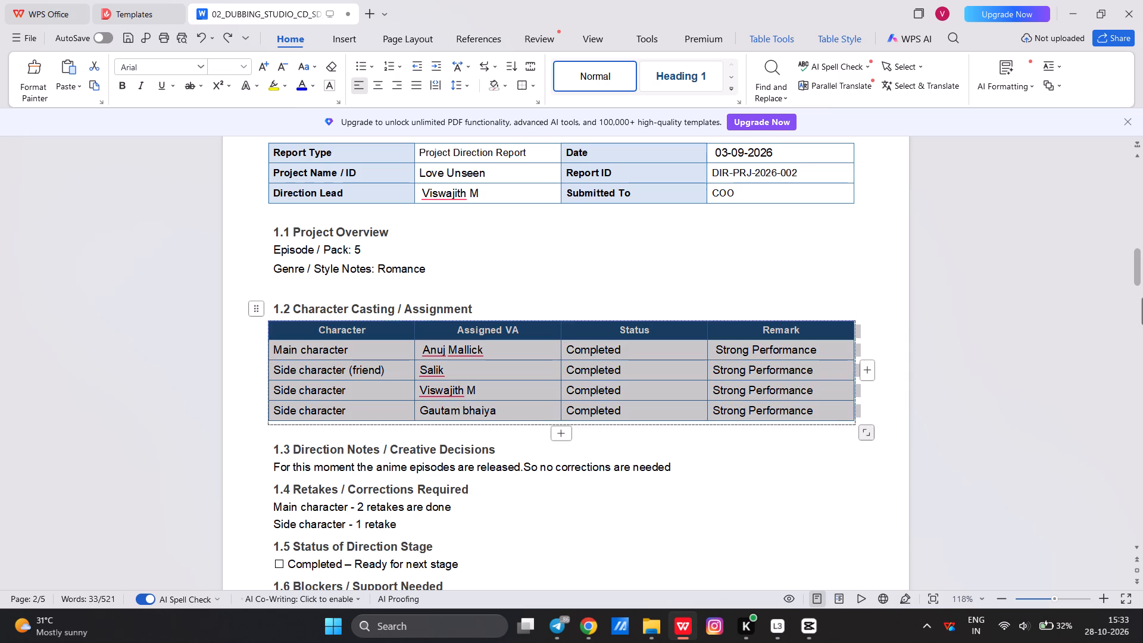
left_click_drag(867, 438, 870, 467)
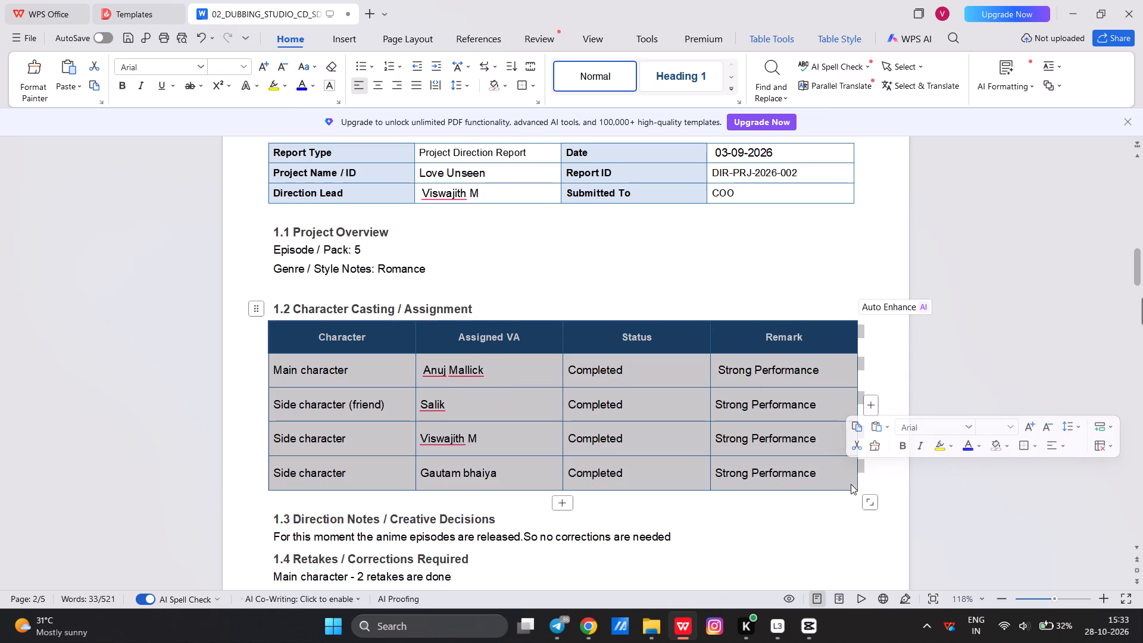
left_click_drag(866, 500, 847, 441)
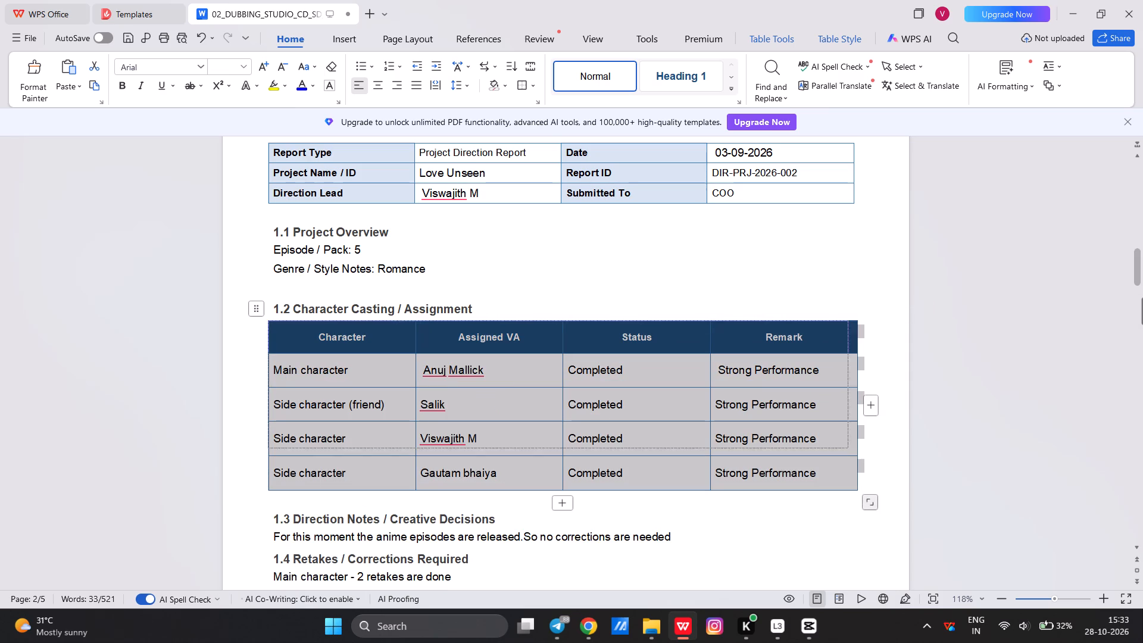
left_click_drag(847, 441, 863, 452)
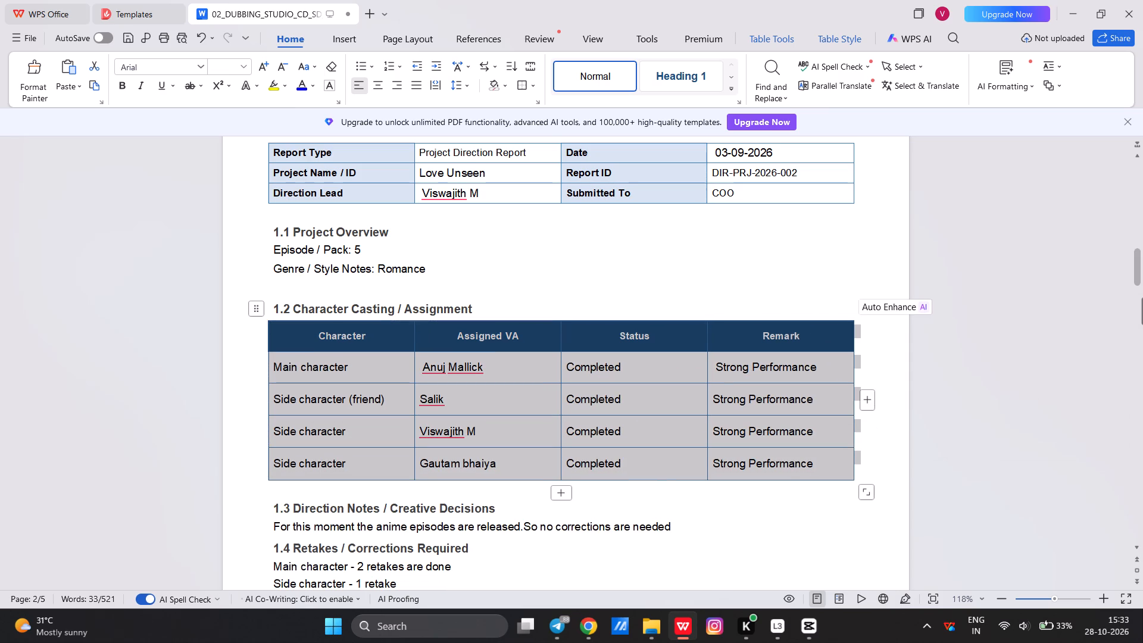
Add a row at the bottom of the casting table with Side character and the assigned voice actor's name.
left_click(563, 495)
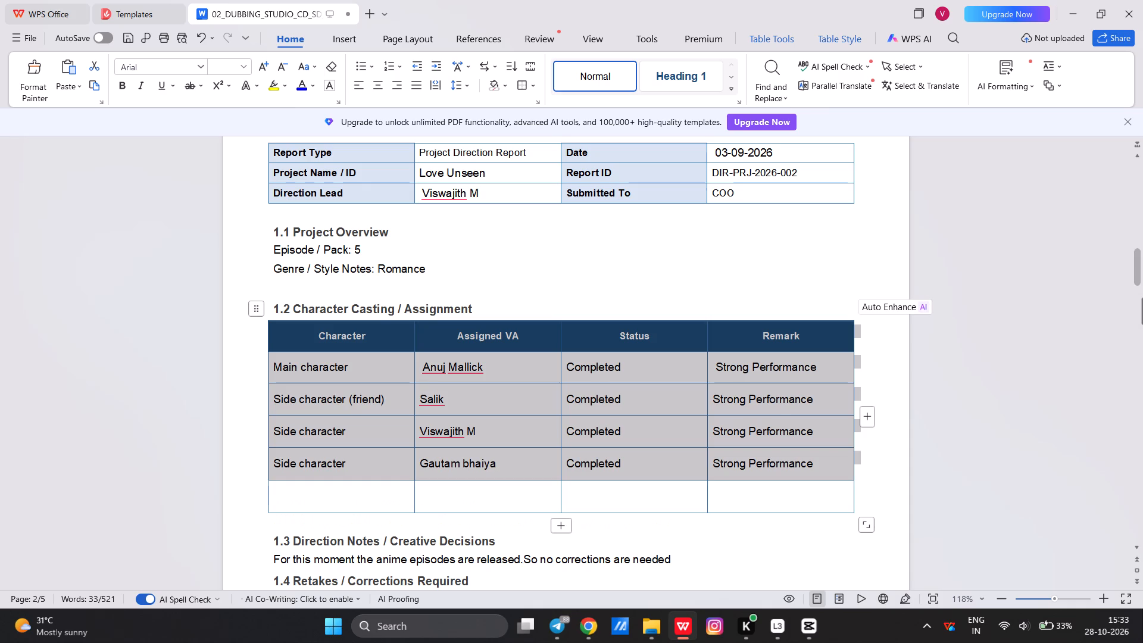
left_click(371, 500)
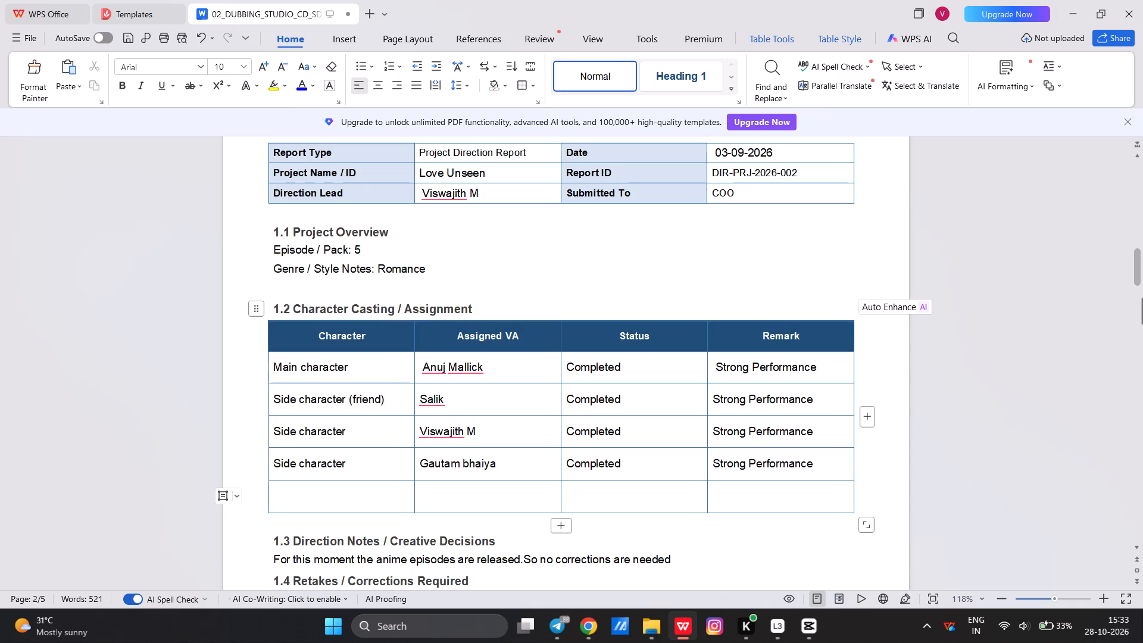
type("Side")
key("space")
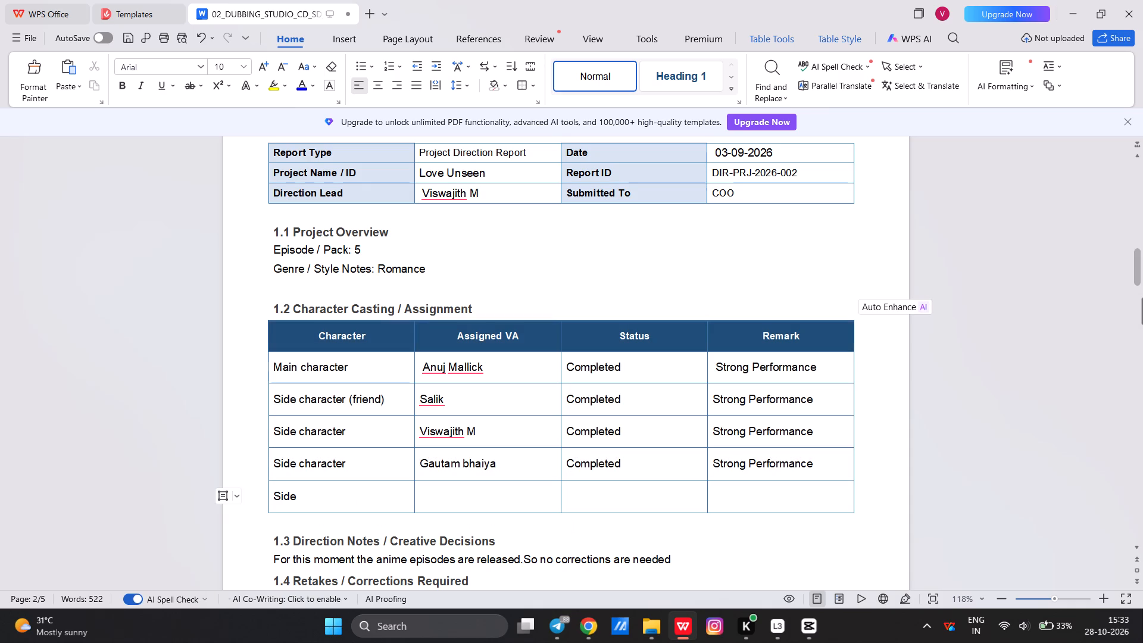
type("character")
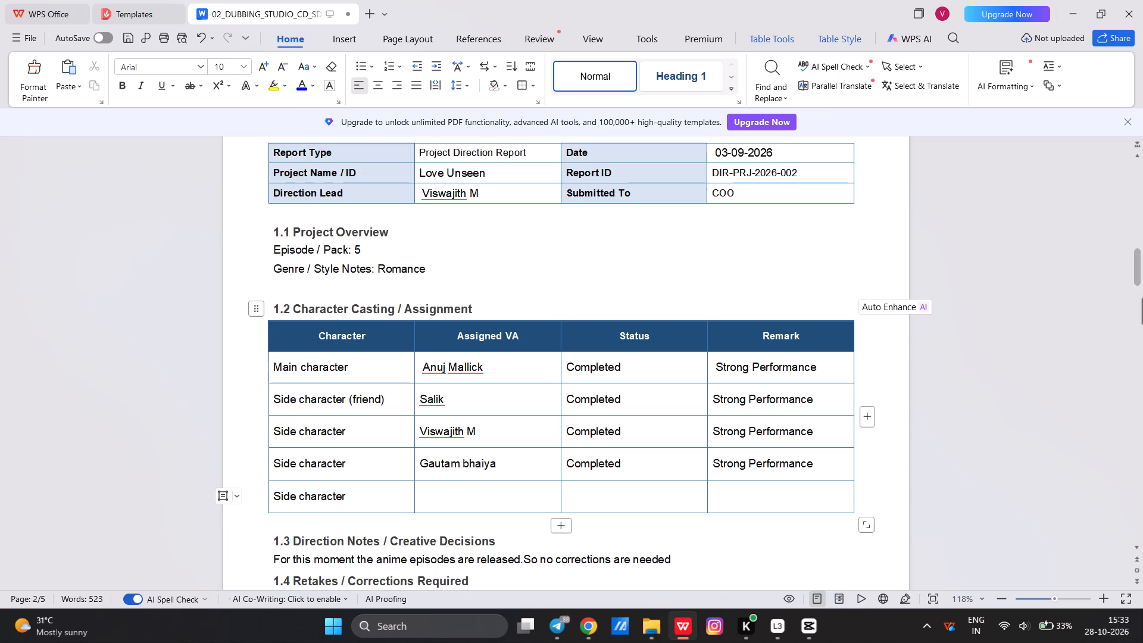
left_click(443, 491)
key("y")
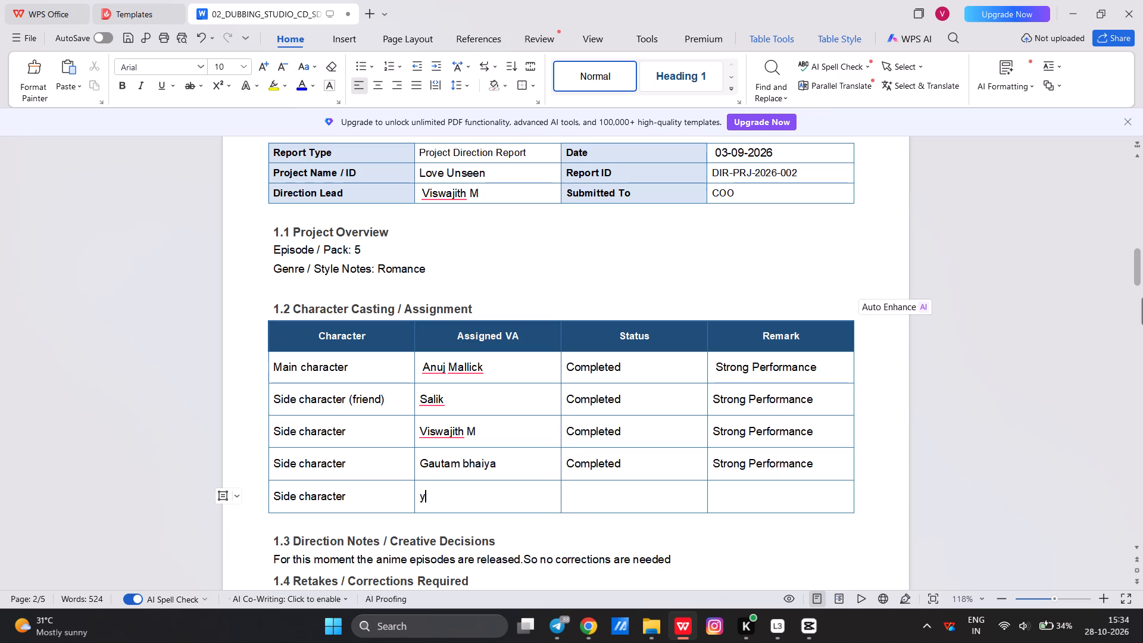
key("BackSpace")
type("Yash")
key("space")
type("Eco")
Enter Completed as the status and Strong Performnace as the remark in the last row of the character casting table.
left_click(586, 503)
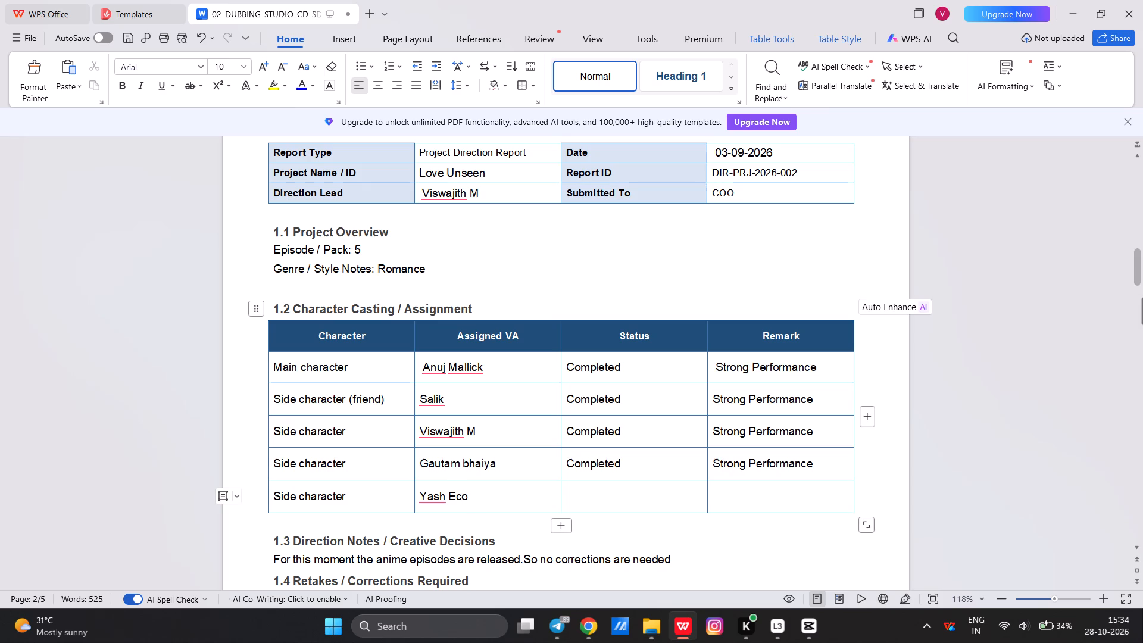
type("completed")
left_click(747, 494)
left_click(573, 498)
key("BackSpace")
key("shift+c")
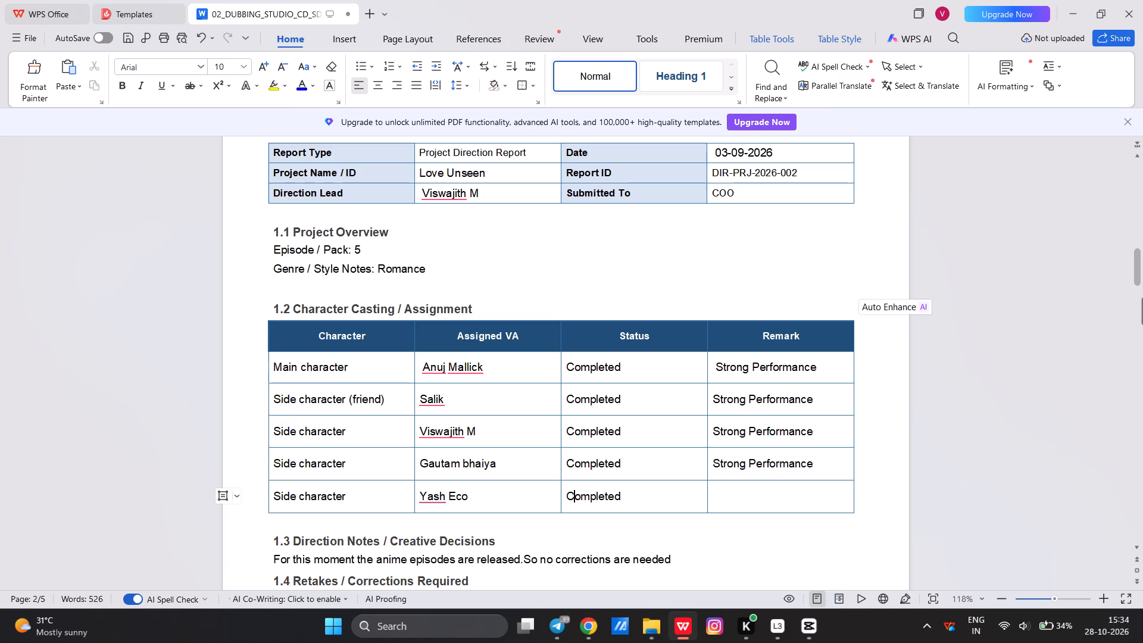
left_click(724, 488)
type("Strong")
key("space")
type("Performna")
type("ce")
Set the report date in the Project Direction Report header table to 28-10-2026.
scroll(661, 249, "down", 1)
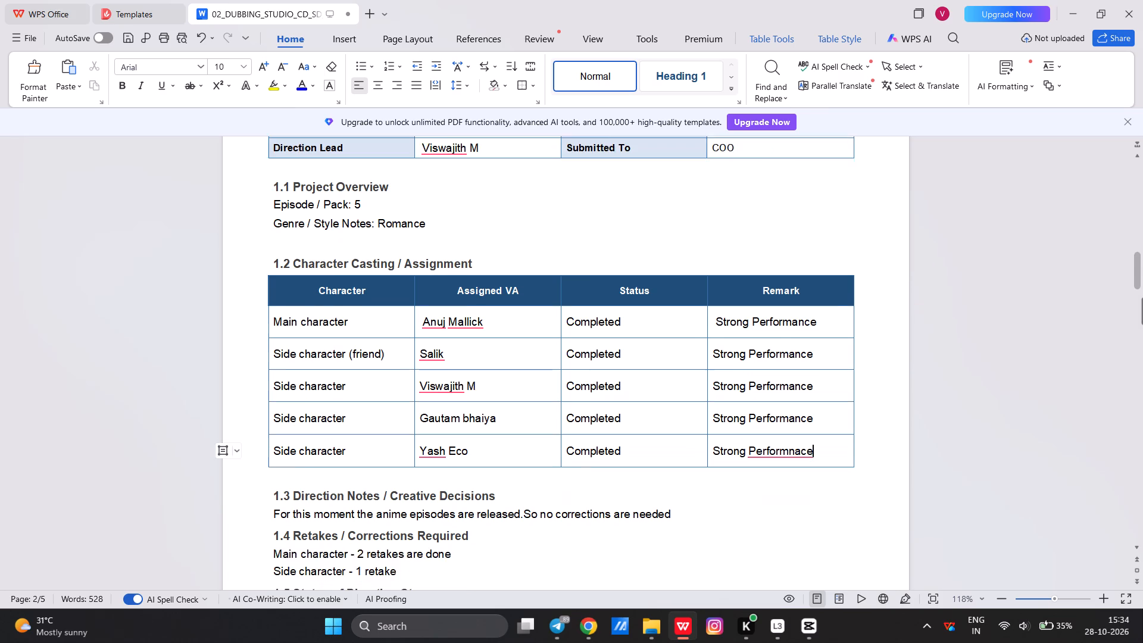
scroll(690, 284, "up", 3)
scroll(760, 349, "up", 2)
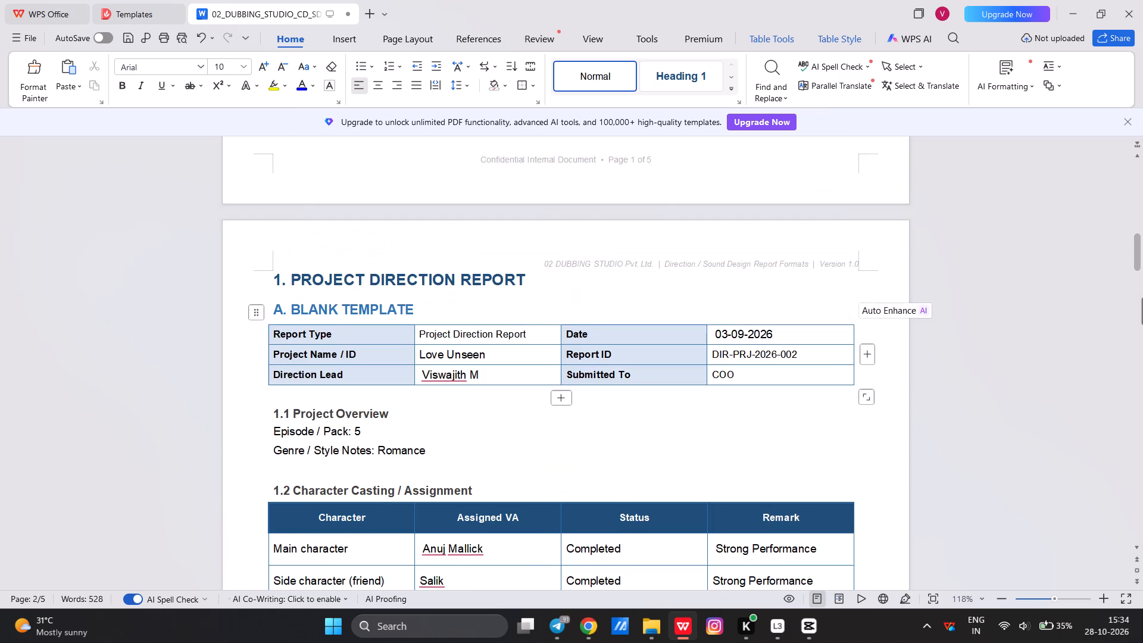
left_click(788, 332)
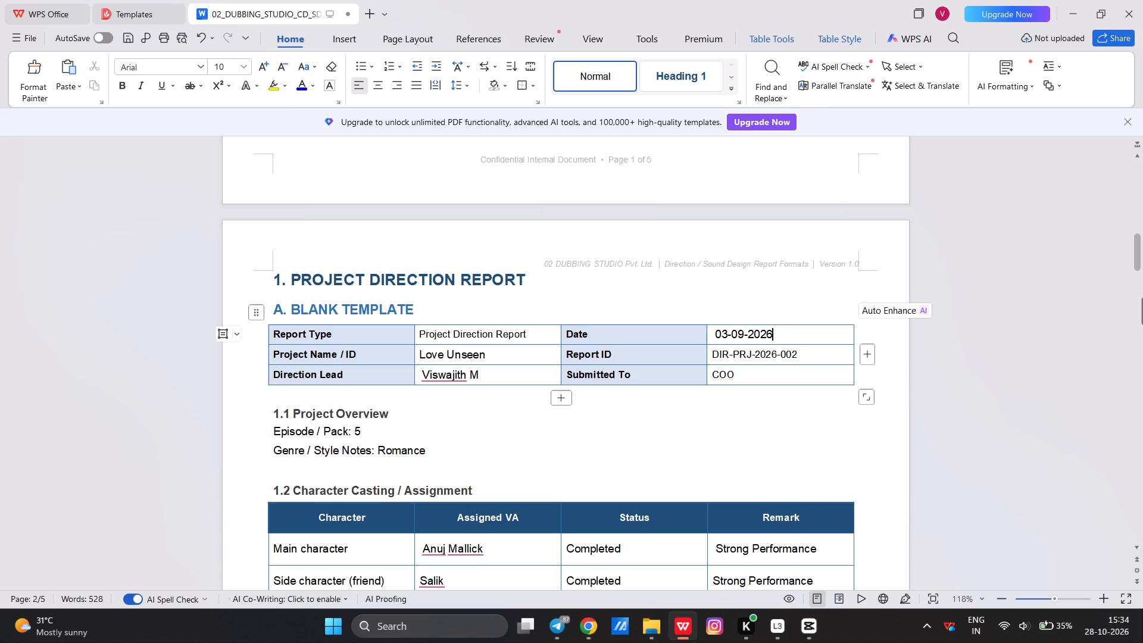
key("BackSpace")
key("BackSpace")
key("BackSpace")
key("BackSpace")
key("BackSpace")
key("BackSpace")
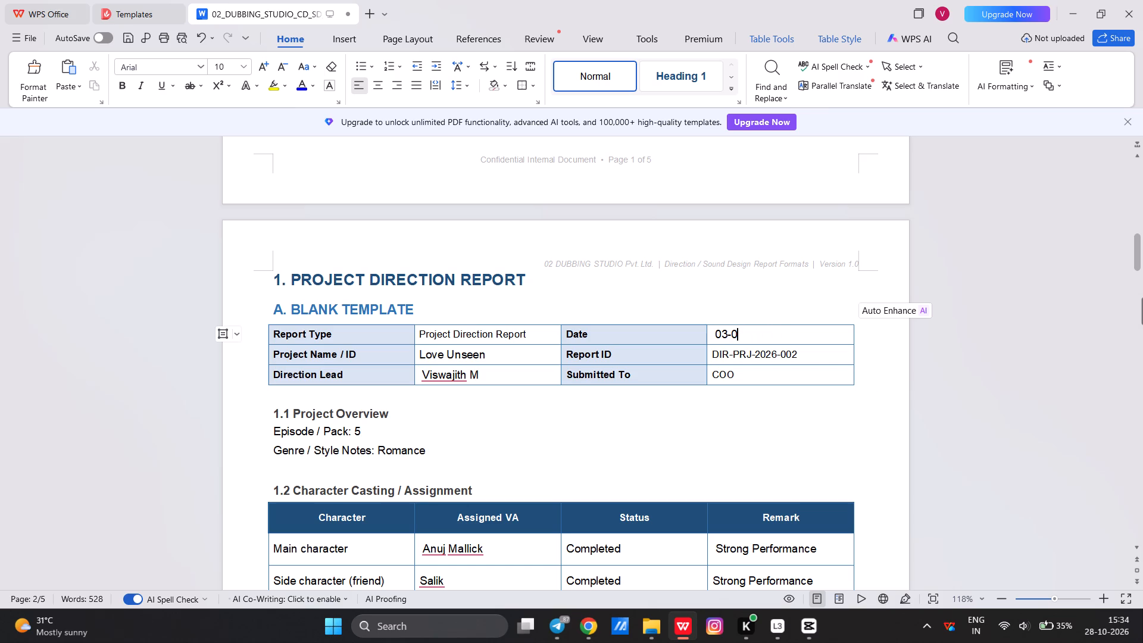
key("BackSpace")
key("BackSpace")
key("BackSpace")
key("BackSpace")
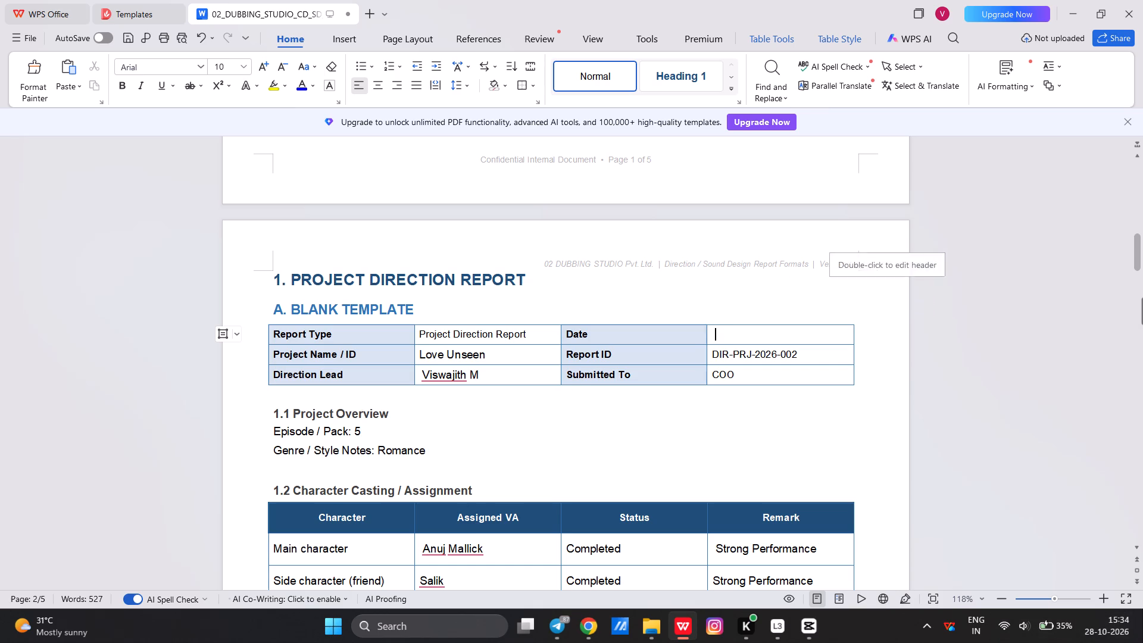
type("28")
type("-10-")
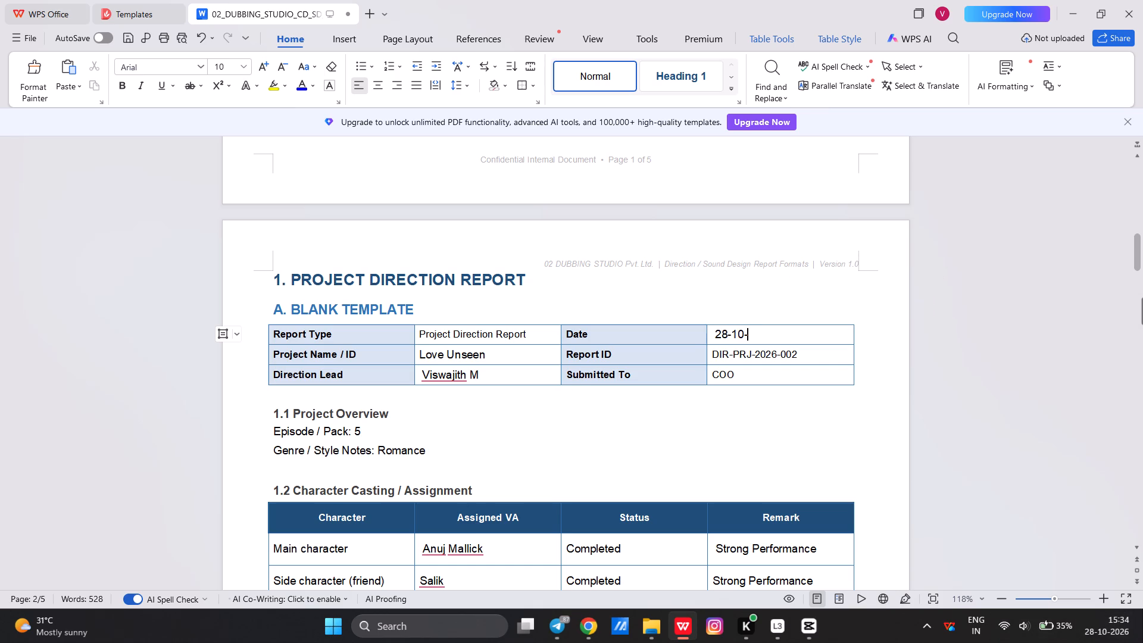
type("2026")
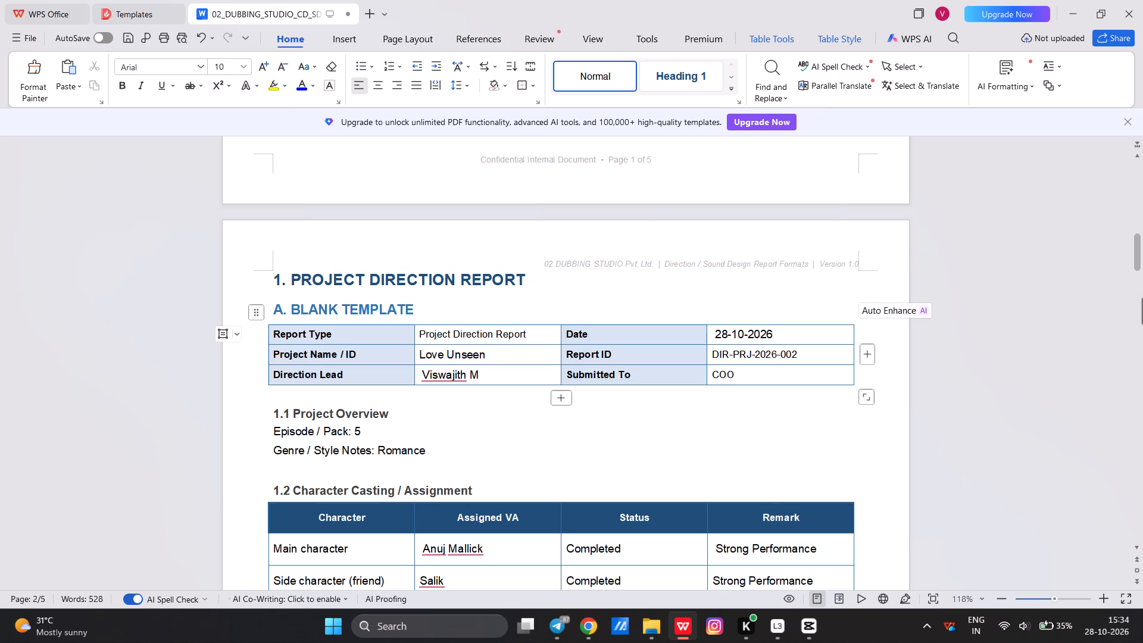
Add Chairman after COO in the Submitted To field, separated by a comma.
left_click(754, 374)
key("comma")
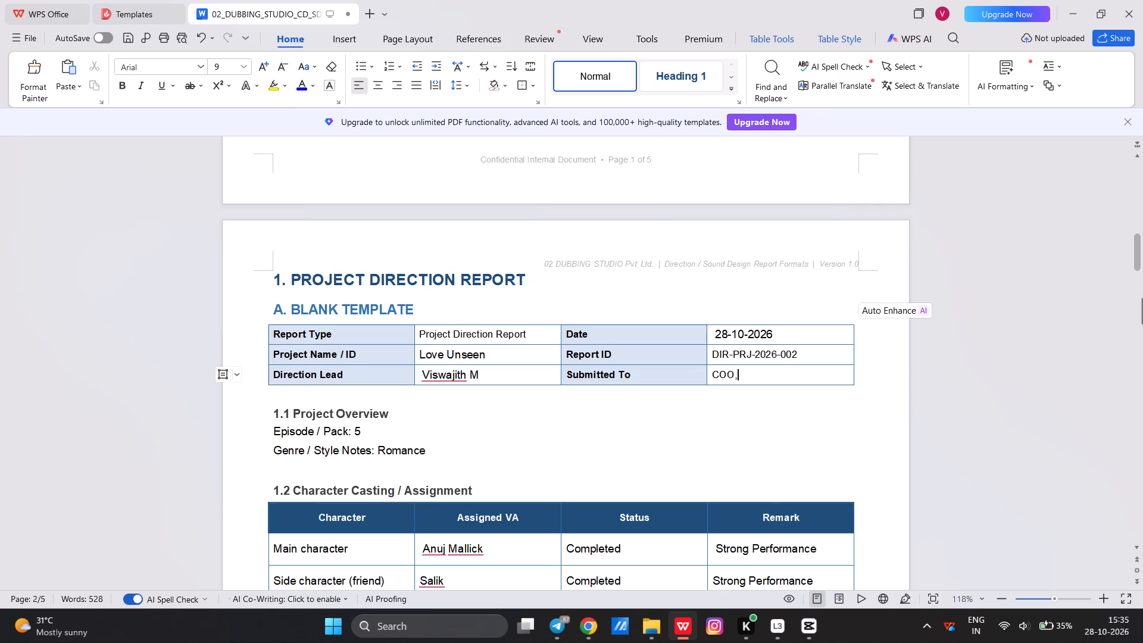
type("Chair")
type("man")
key("space")
Set the date on the Direction Lead Signature line to 28-10-2026.
scroll(558, 436, "down", 3)
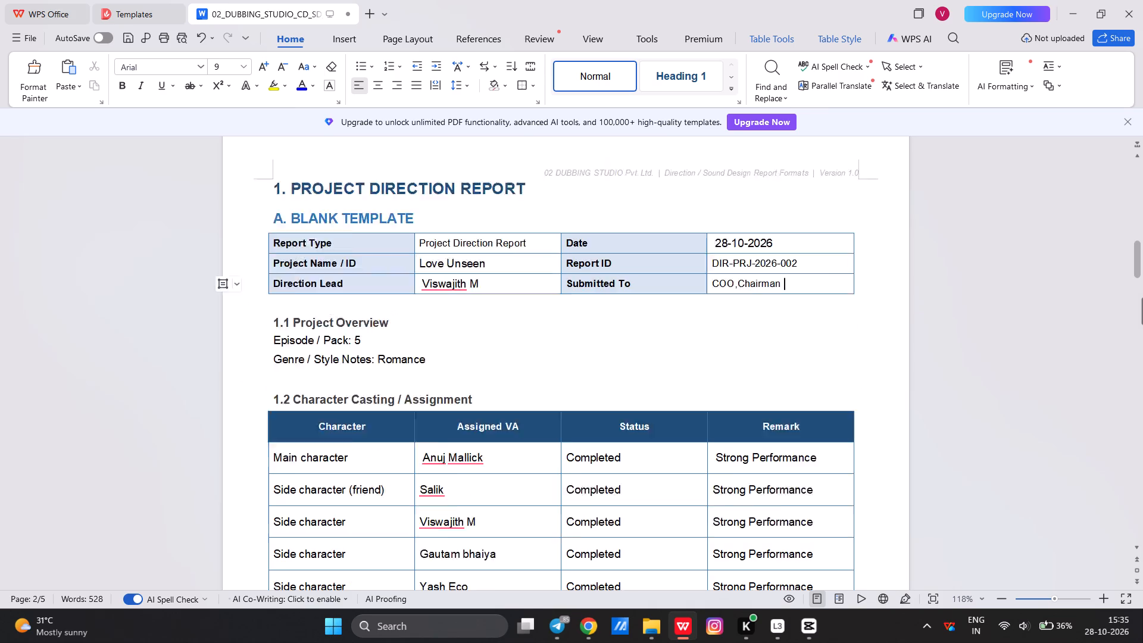
scroll(398, 377, "down", 7)
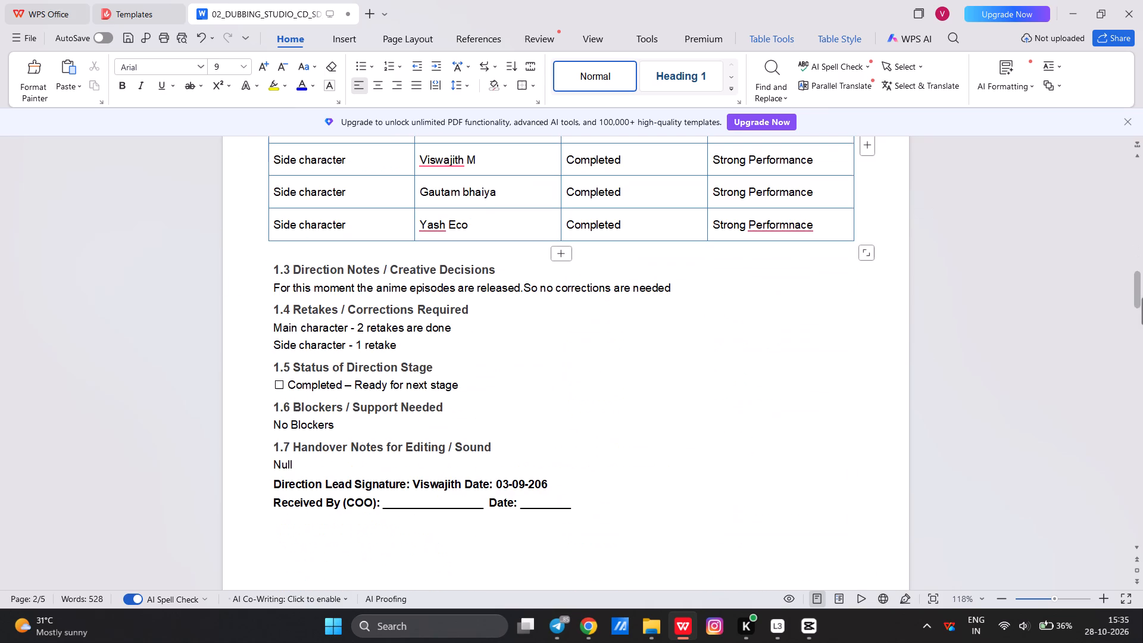
scroll(398, 377, "down", 3)
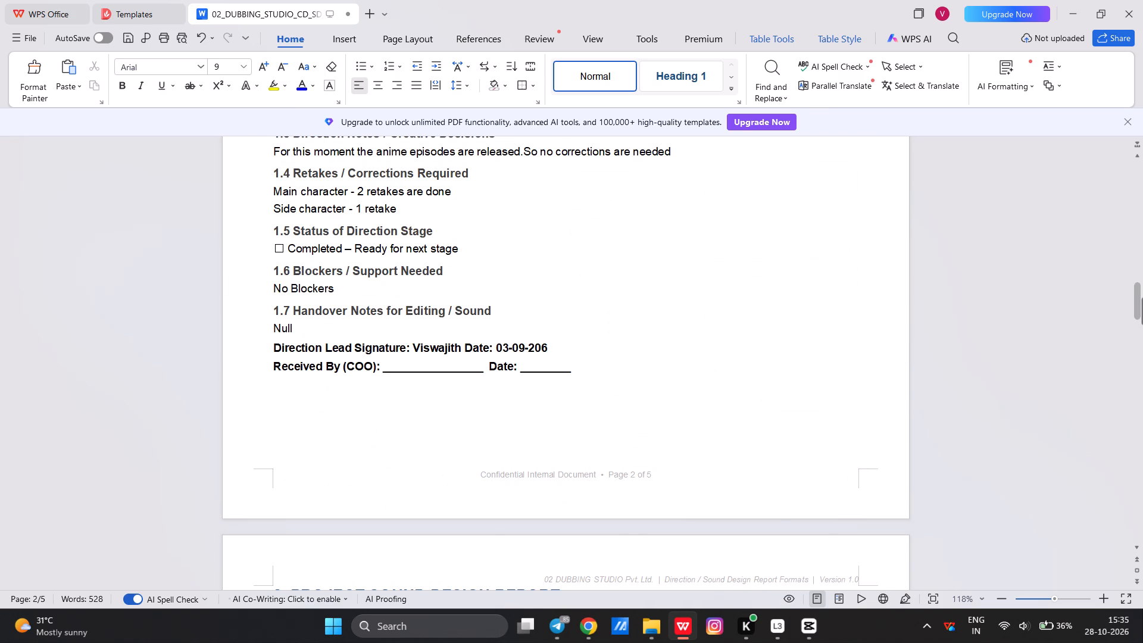
left_click(376, 369)
left_click(371, 368)
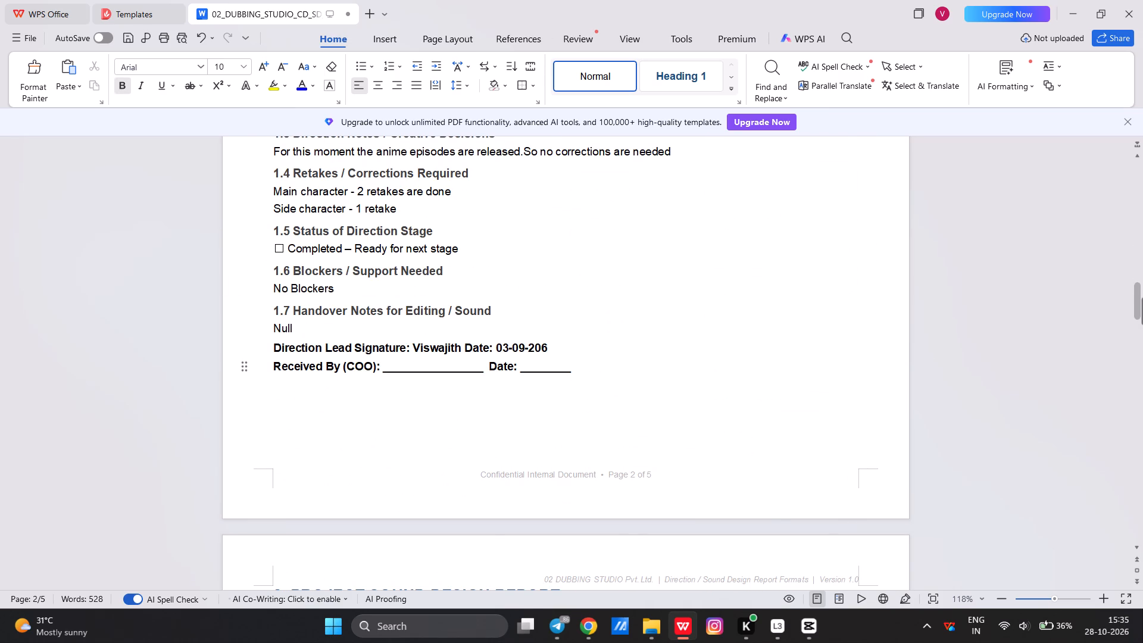
left_click(513, 351)
left_click(508, 347)
key("BackSpace")
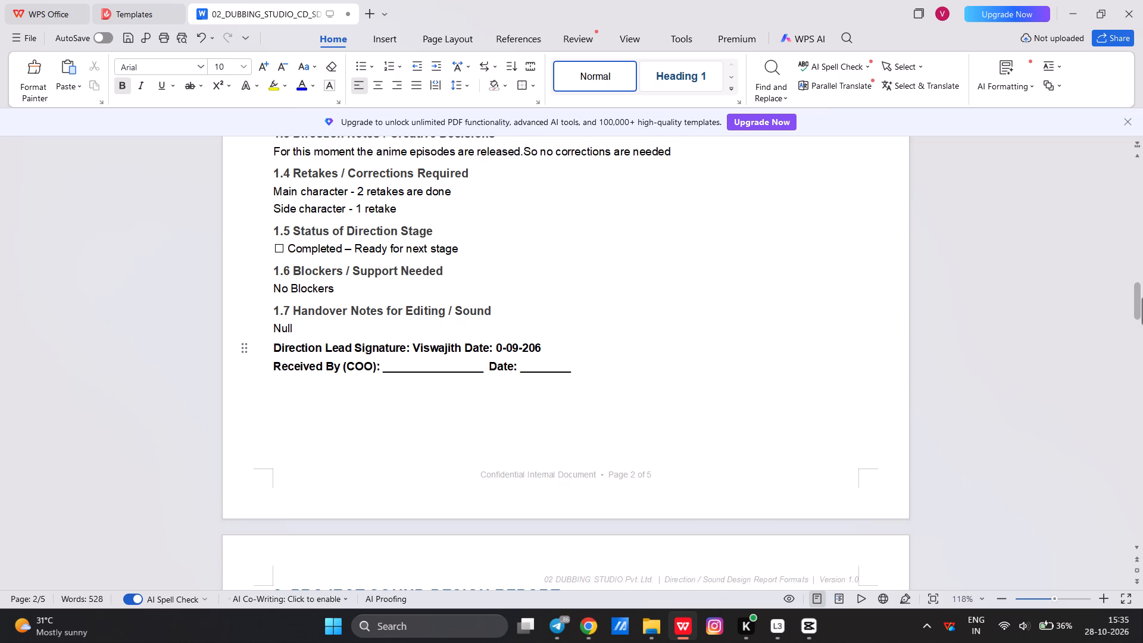
key("BackSpace")
type("28")
key("Right")
key("Right")
key("Right")
key("BackSpace")
key("Left")
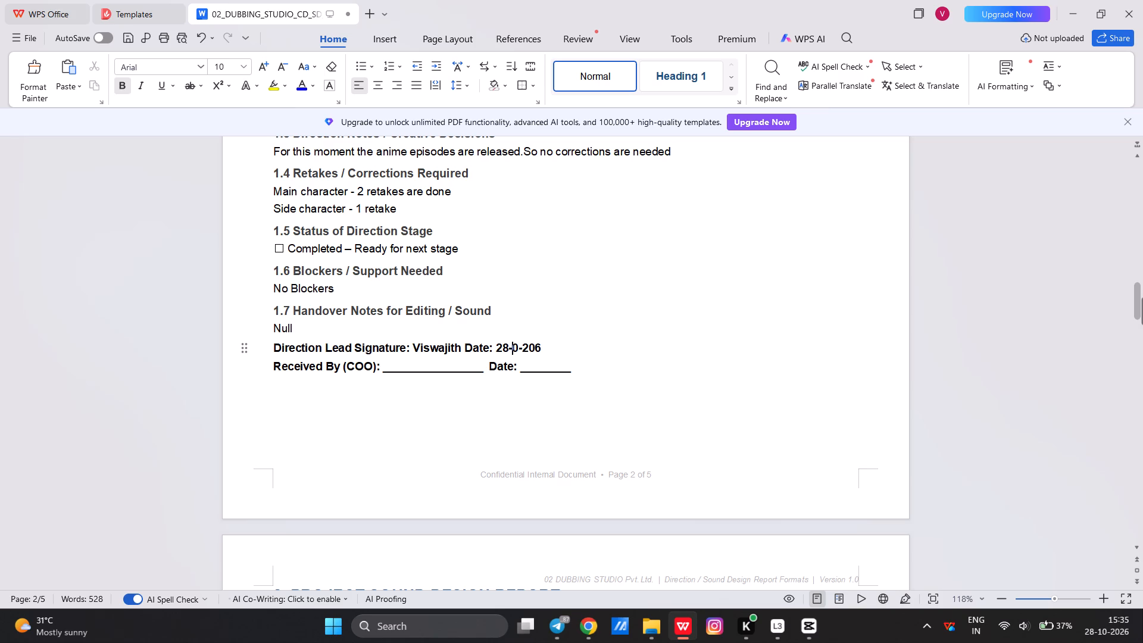
key("1")
key("Right")
key("Right")
key("Right")
key("Right")
key("2")
Review the Project Direction Report from its header table to the signature lines, plus the report templates that follow it.
scroll(508, 429, "up", 11)
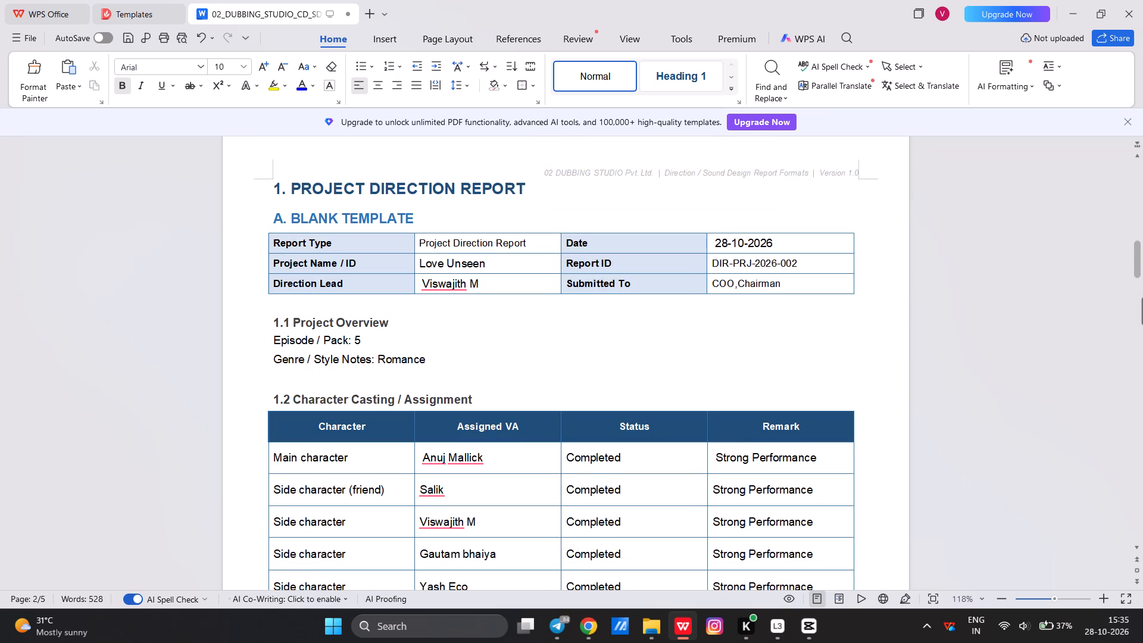
scroll(715, 358, "up", 2)
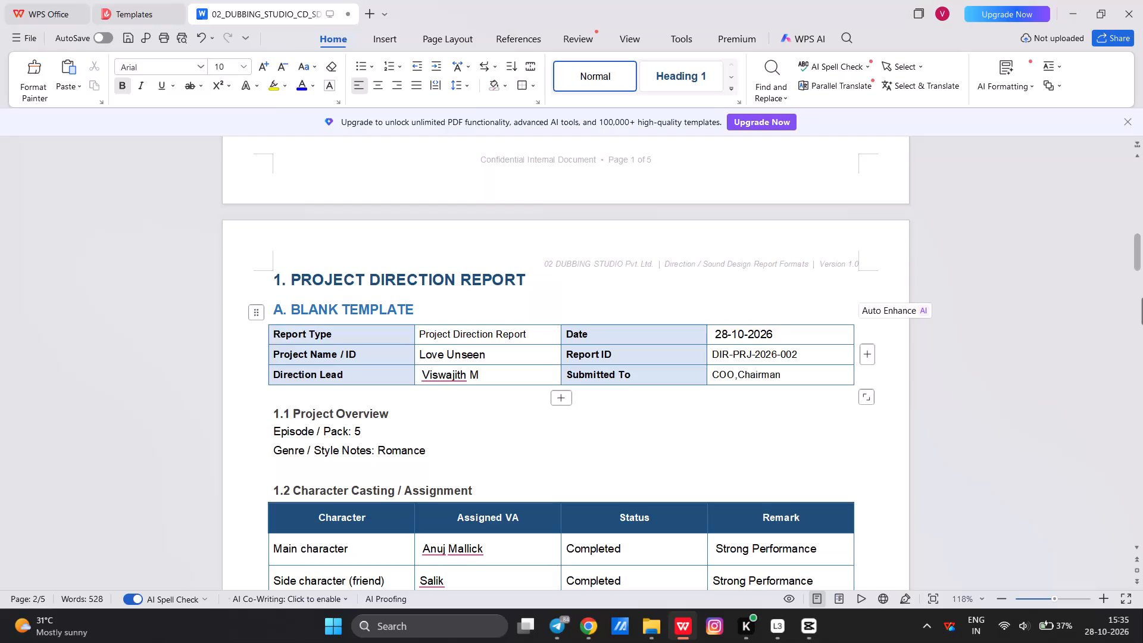
scroll(630, 476, "down", 7)
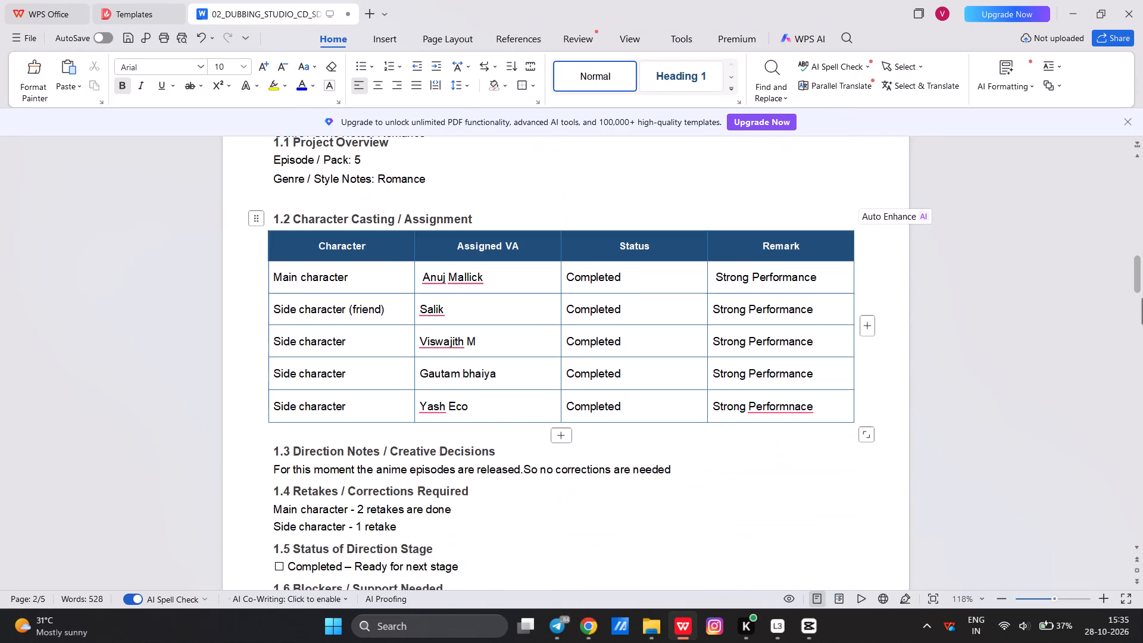
scroll(625, 465, "down", 3)
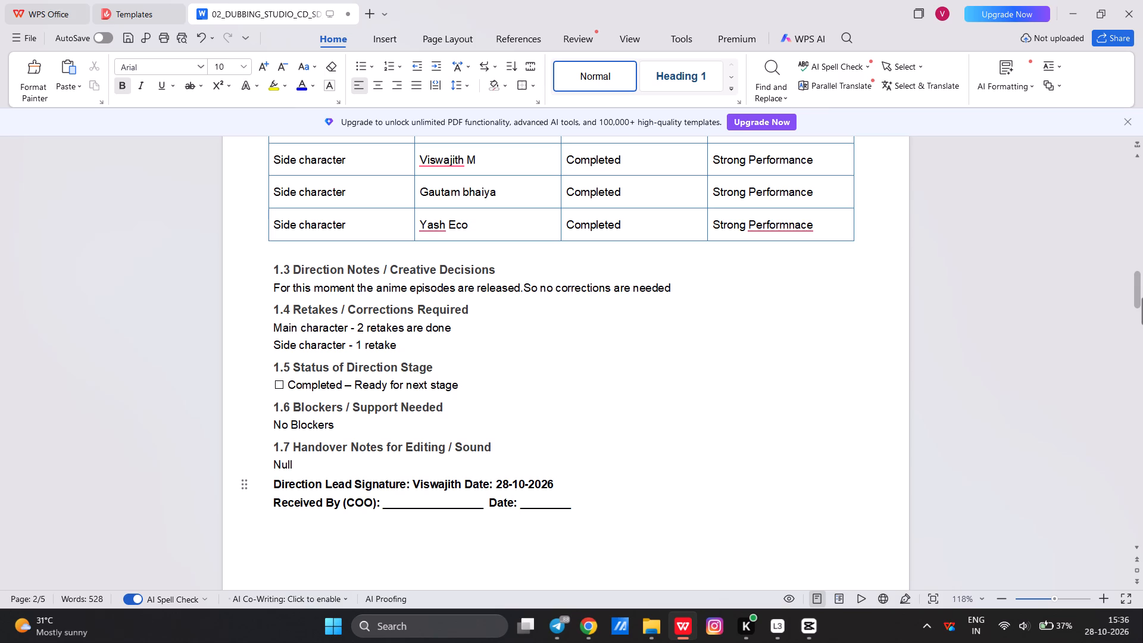
scroll(490, 375, "down", 3)
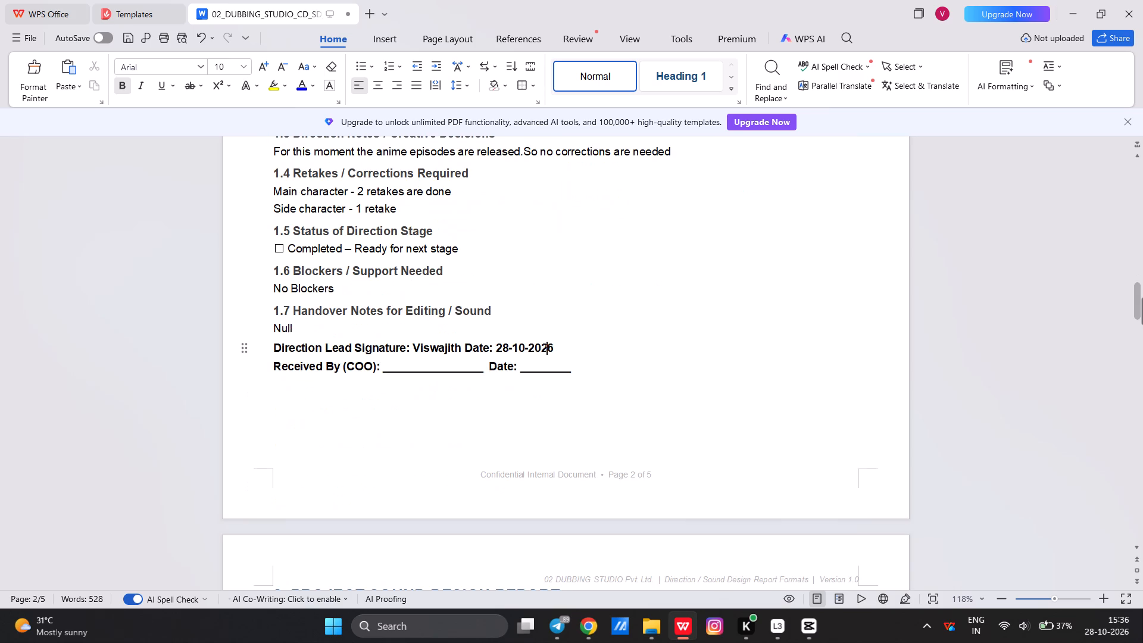
scroll(490, 375, "down", 7)
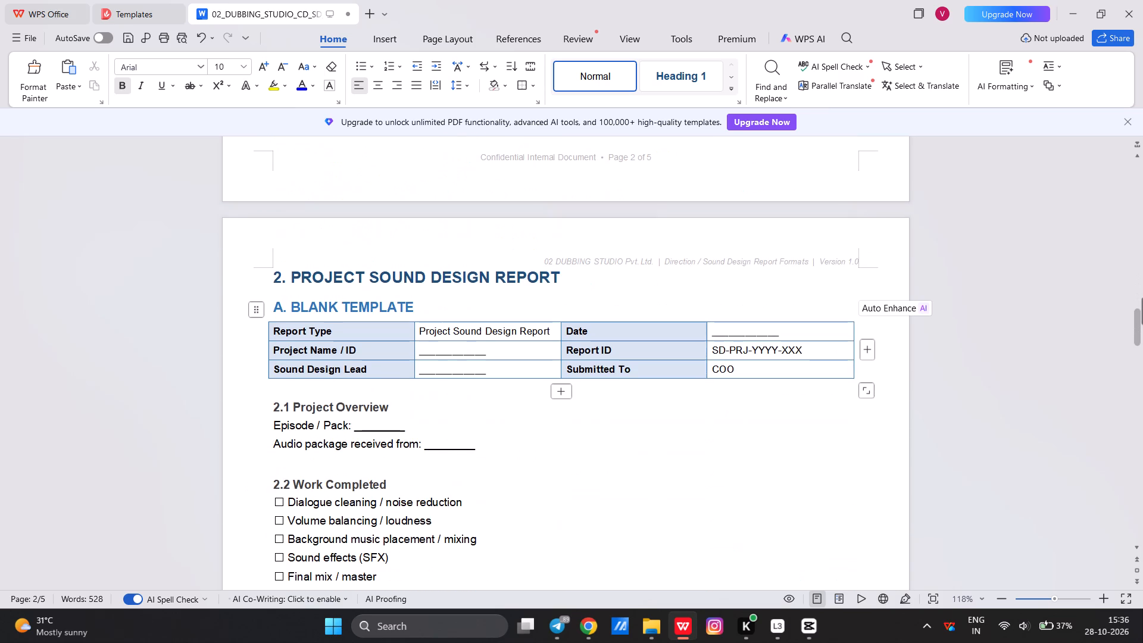
scroll(431, 515, "down", 8)
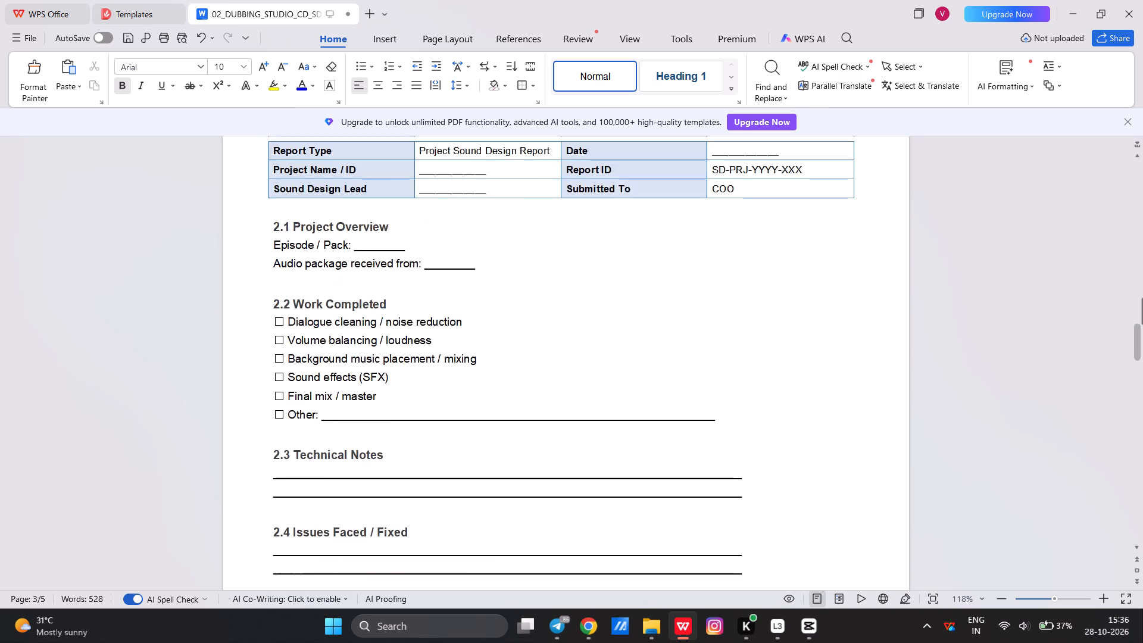
scroll(431, 507, "down", 20)
scroll(431, 507, "down", 3)
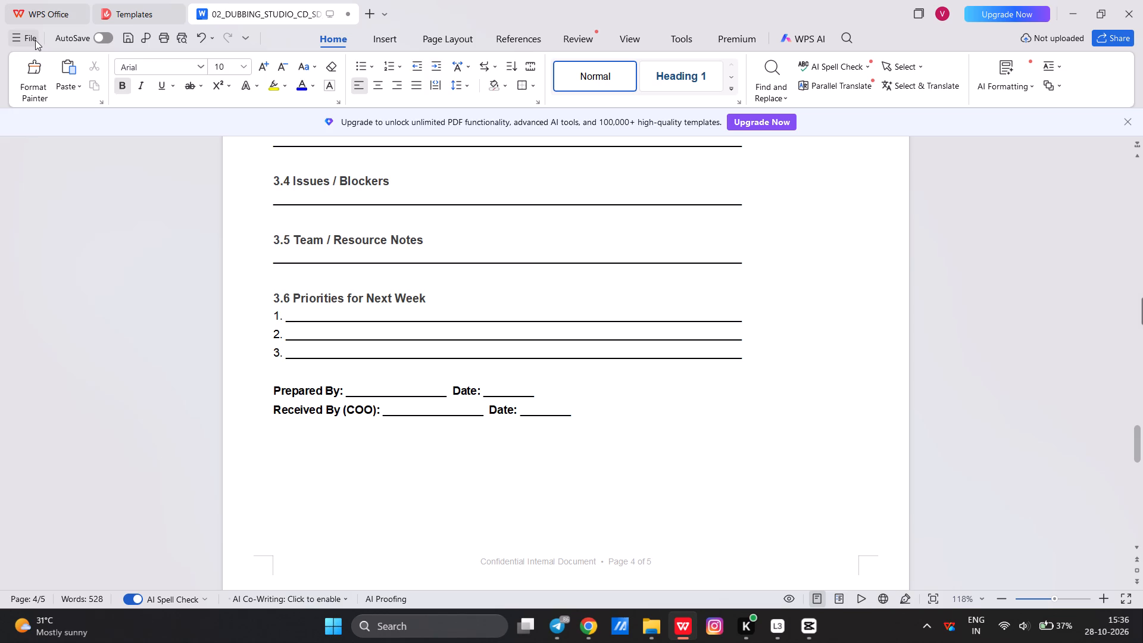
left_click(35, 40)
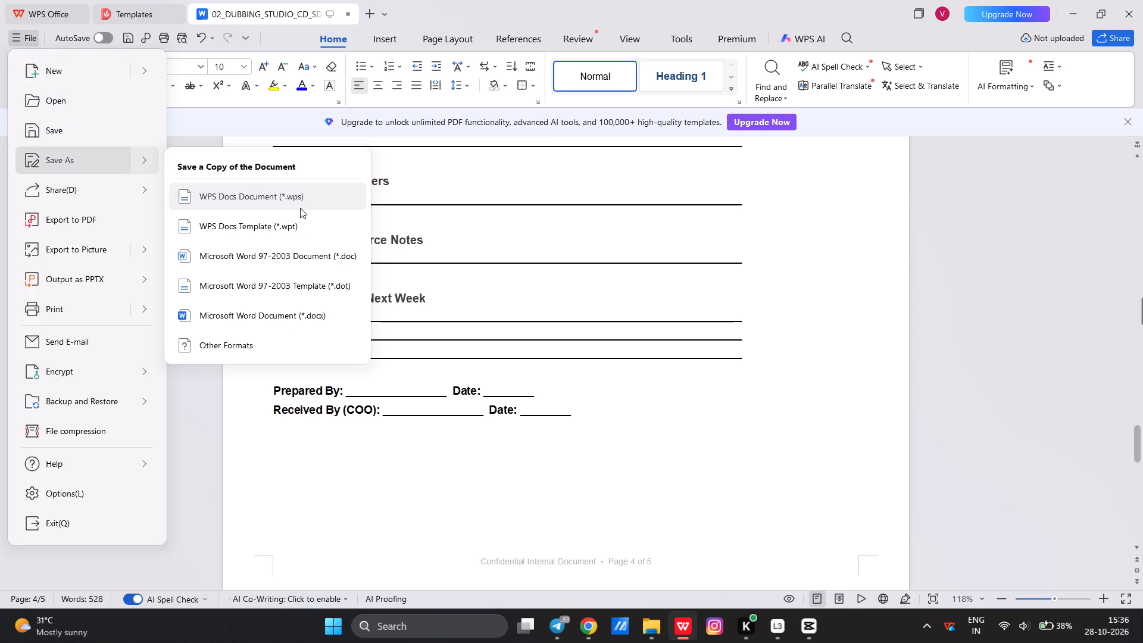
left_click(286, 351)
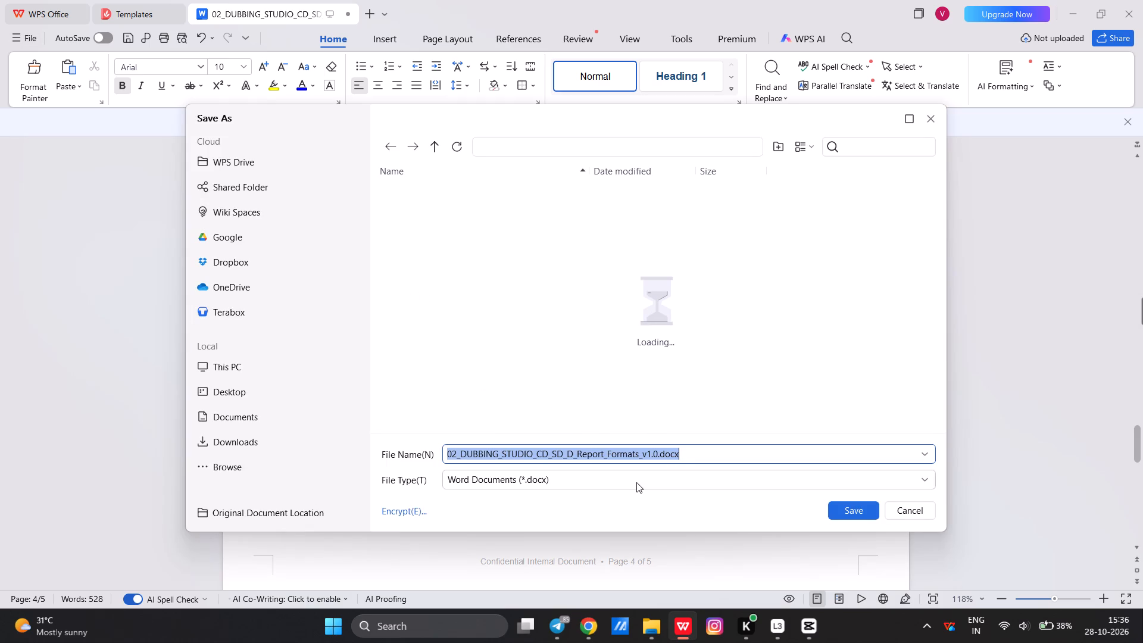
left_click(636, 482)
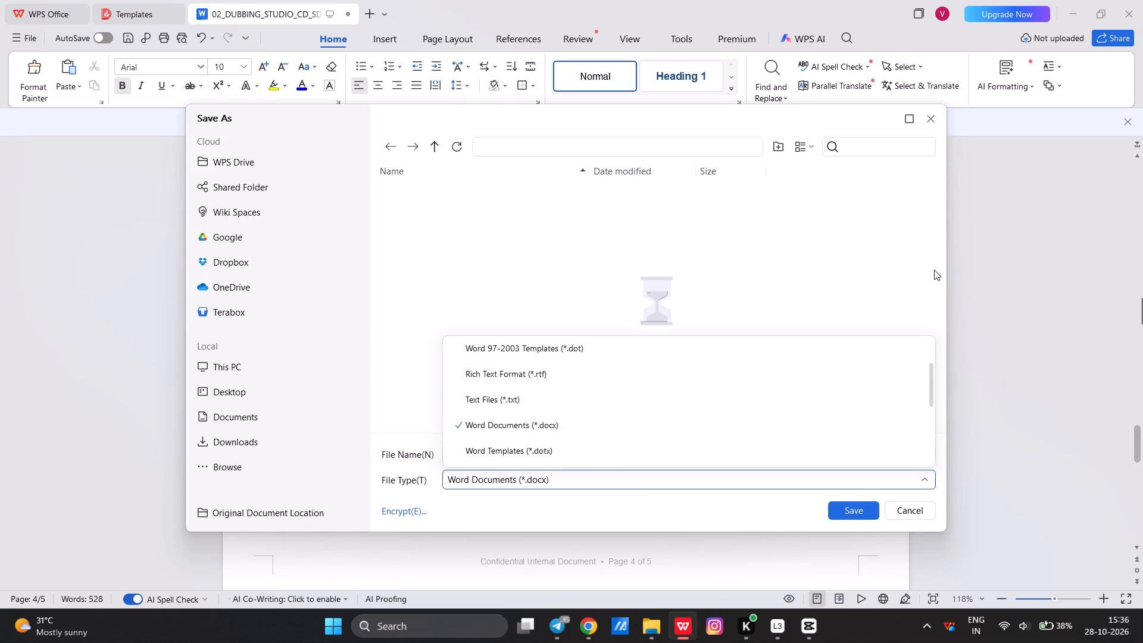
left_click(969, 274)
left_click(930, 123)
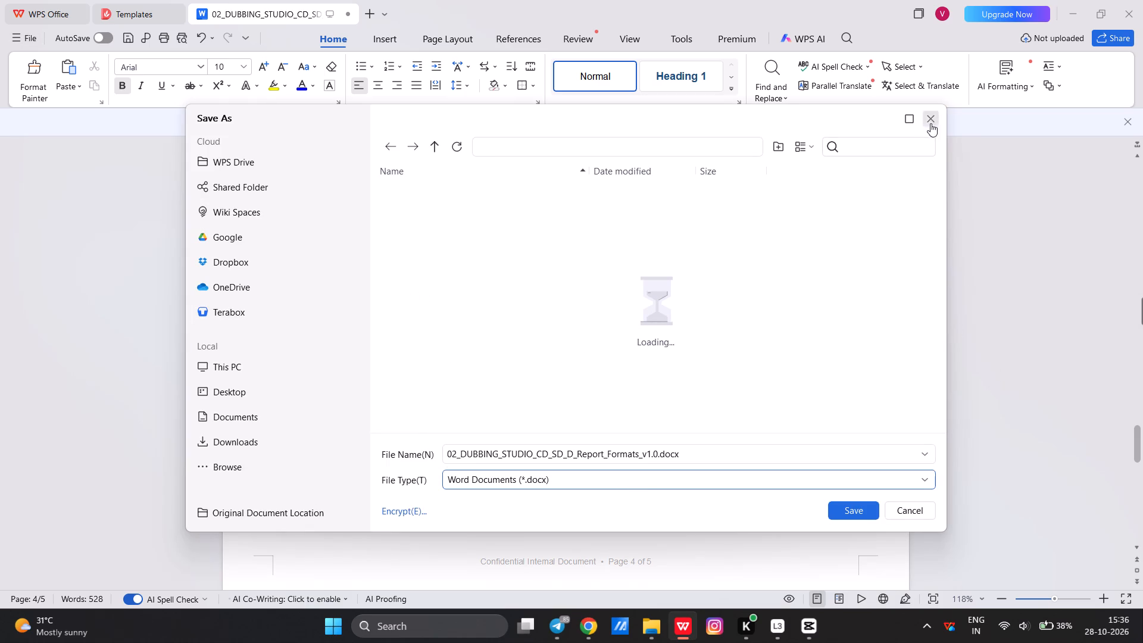
Set up a PDF export of the document and remove CD_SD from the output file name, leaving 02_DUBBING_STUDIO_D_Report_Formats_v1.0.pdf.
left_click(20, 33)
left_click(58, 226)
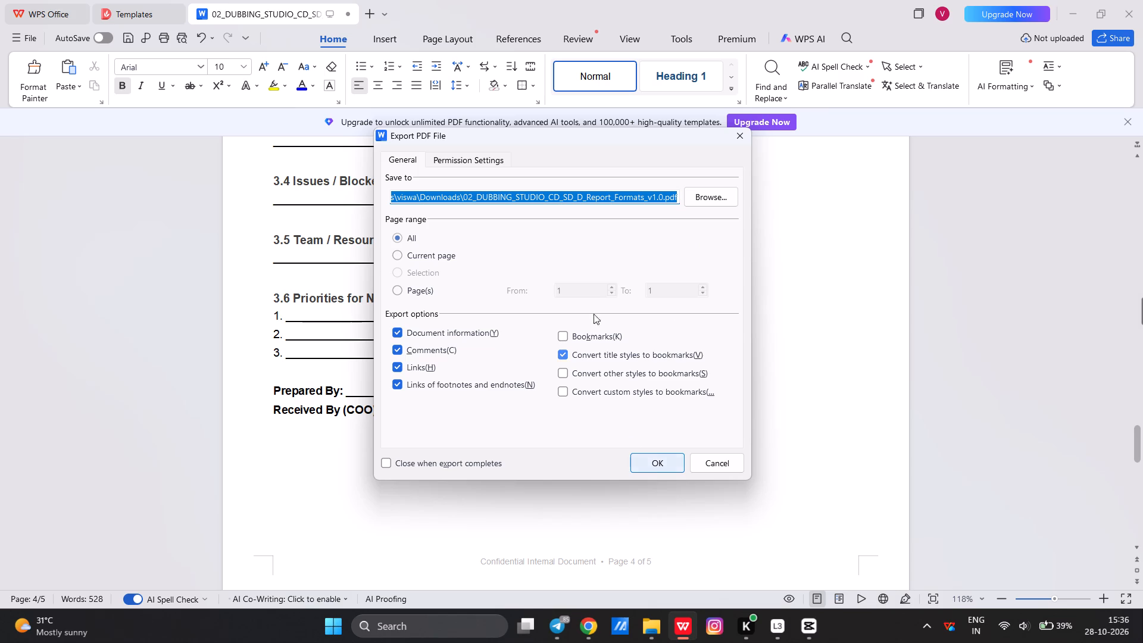
left_click(575, 199)
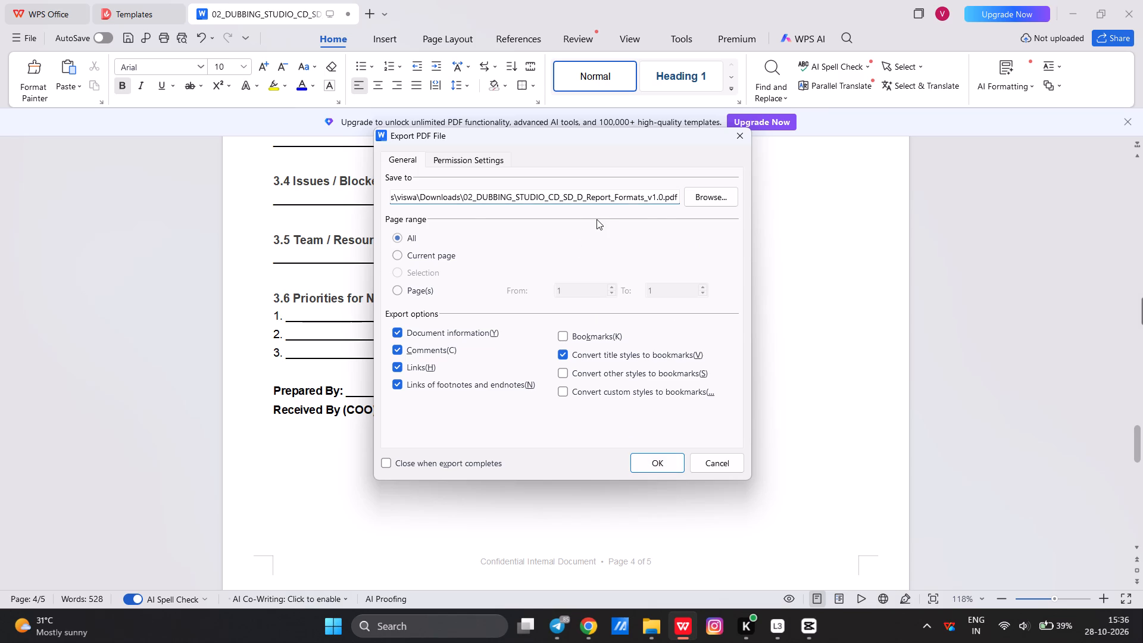
key("Right")
key("BackSpace")
key("BackSpace")
key("BackSpace")
key("BackSpace")
key("BackSpace")
key("BackSpace")
key("BackSpace")
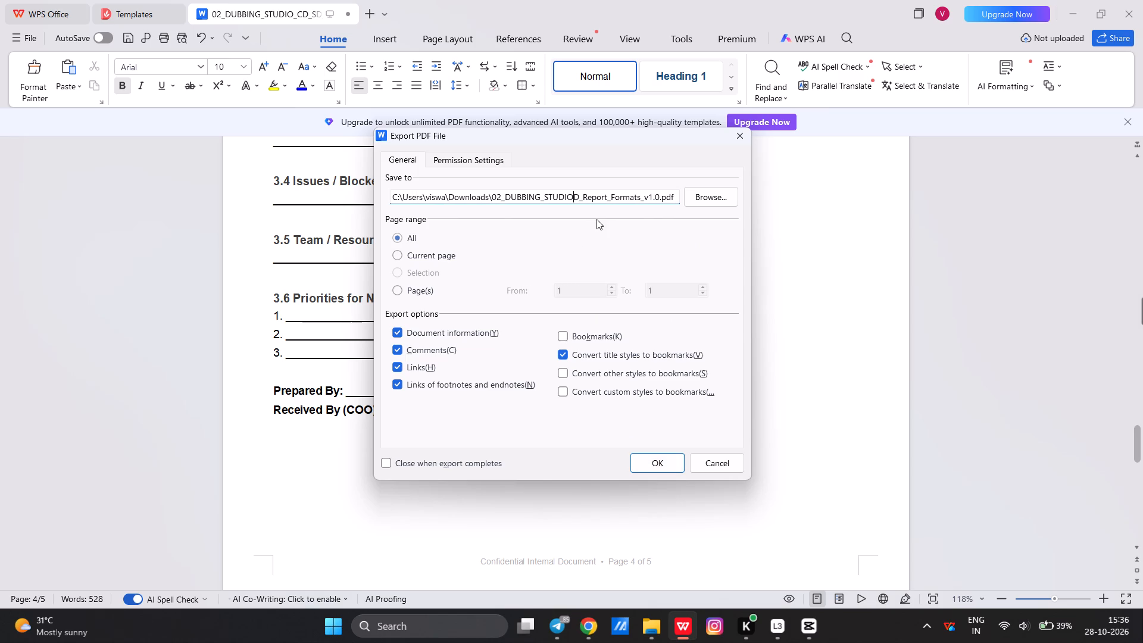
key("shift+underscore")
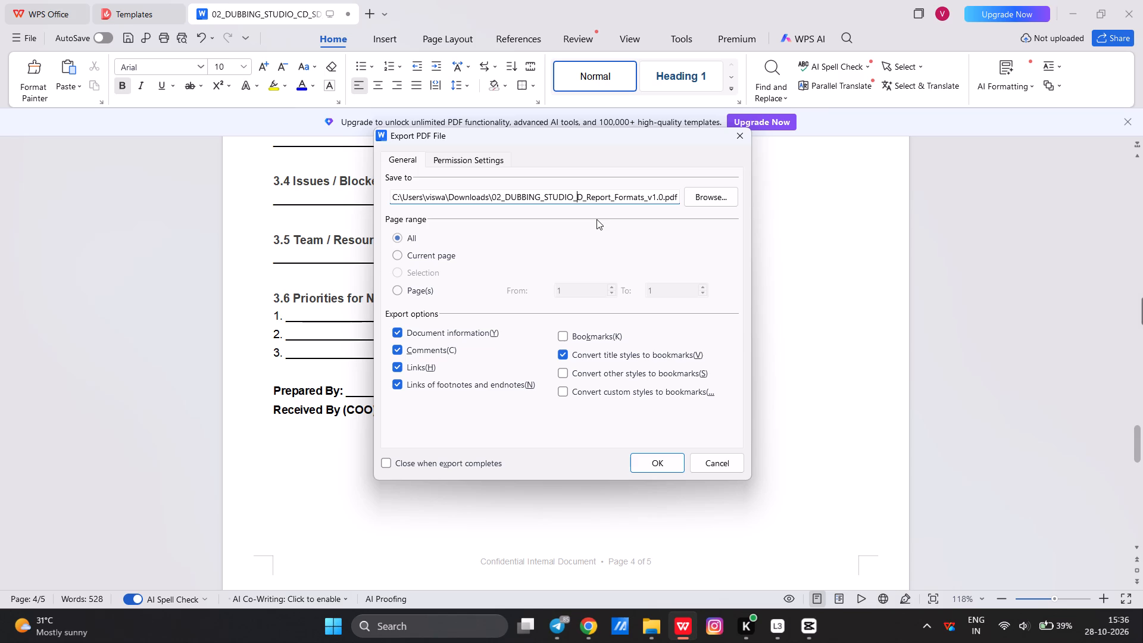
Change the output file name to 02_DUBBING_STUDIO_D_Report_LV 5pdf and export all pages to PDF in the Downloads folder.
left_click_drag(616, 198, 722, 225)
left_click(670, 198)
left_click(664, 196)
key("BackSpace")
key("BackSpace")
key("BackSpace")
key("BackSpace")
key("BackSpace")
key("BackSpace")
key("BackSpace")
key("BackSpace")
key("BackSpace")
key("BackSpace")
key("BackSpace")
key("BackSpace")
key("BackSpace")
key("BackSpace")
key("shift+underscore")
key("shift+l")
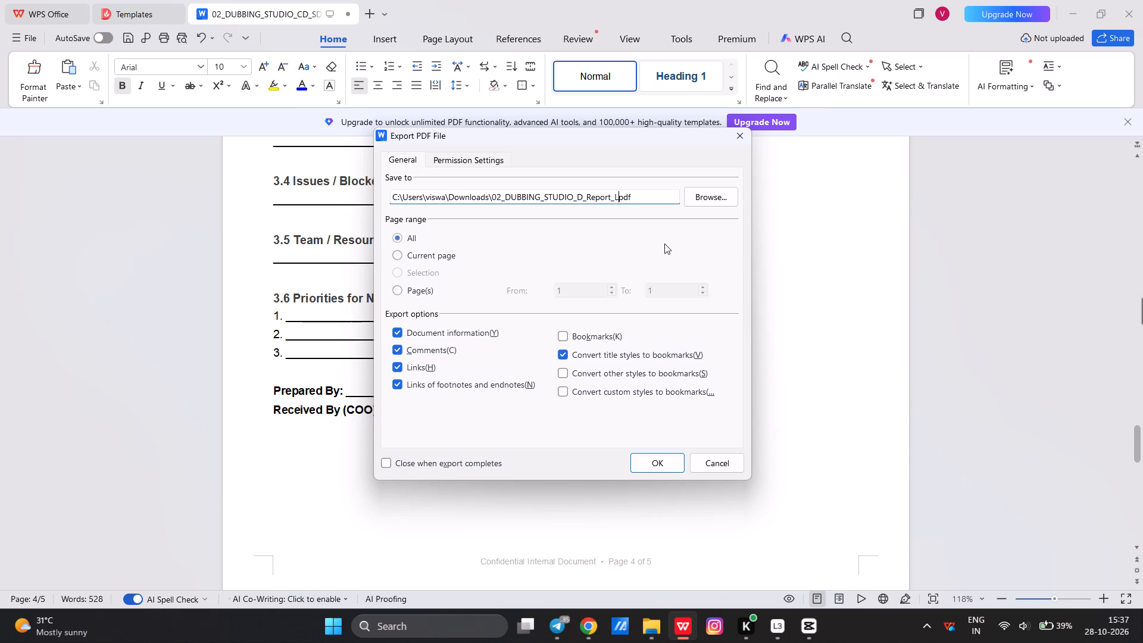
key("shift+v")
key("space")
type("5")
left_click(666, 460)
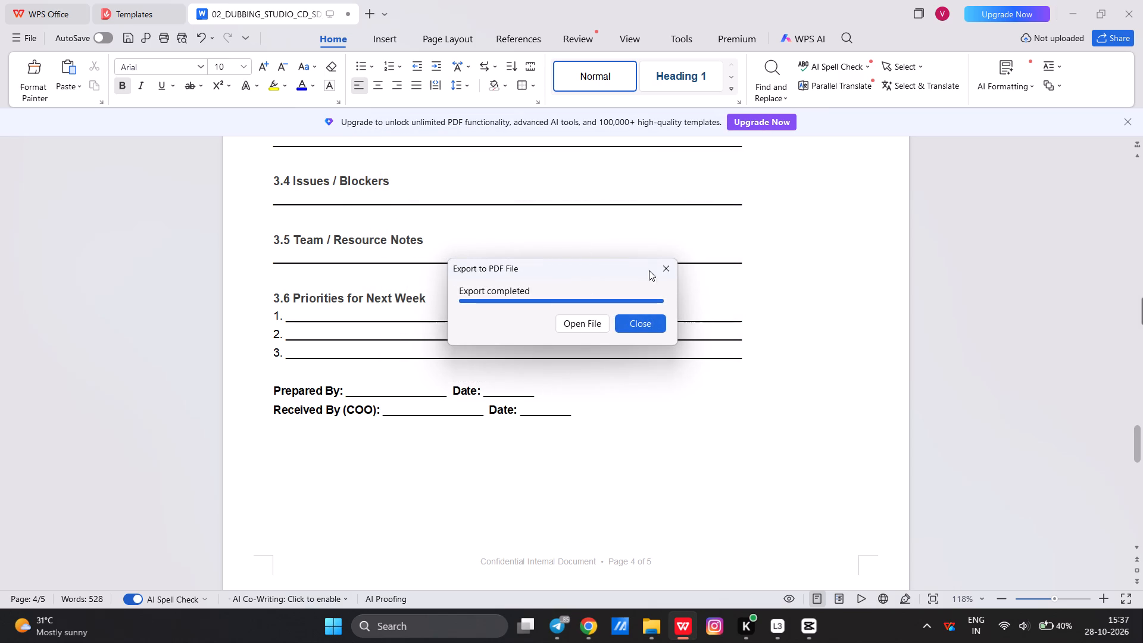
Open the exported PDF to check the Project Direction Report page, and close it without saving it to the cloud.
left_click(583, 322)
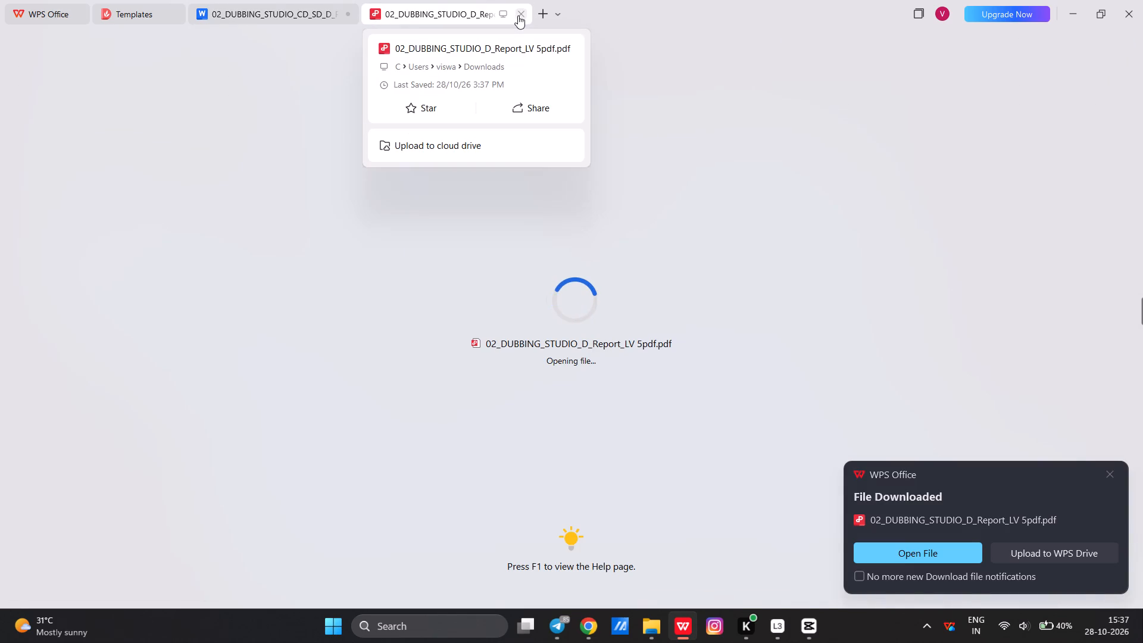
scroll(661, 428, "down", 16)
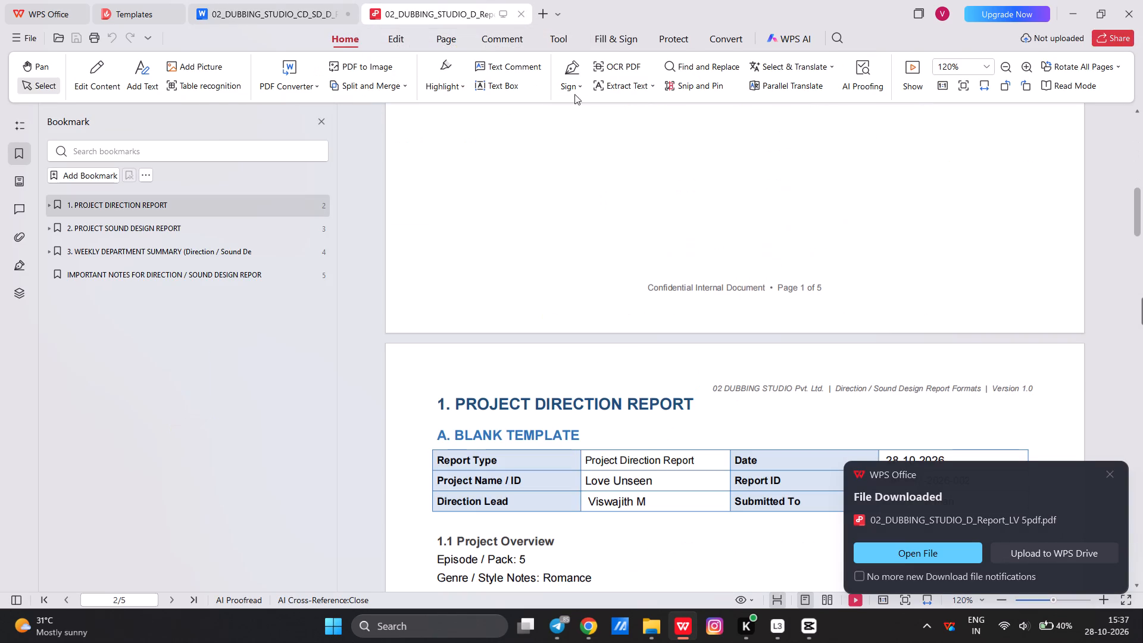
left_click(525, 11)
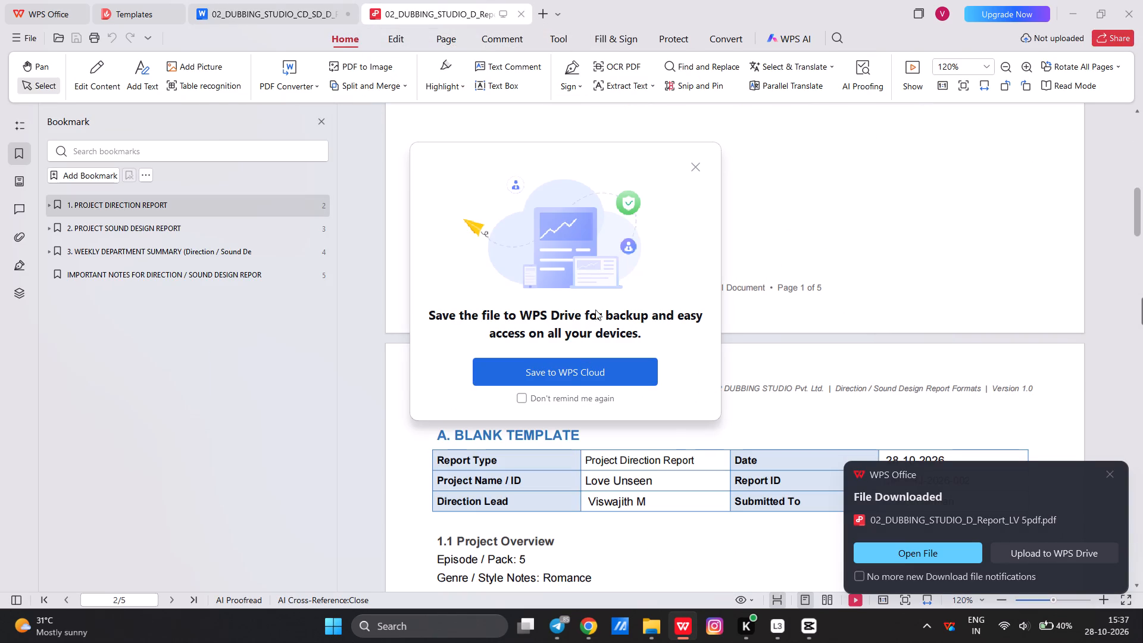
left_click(694, 168)
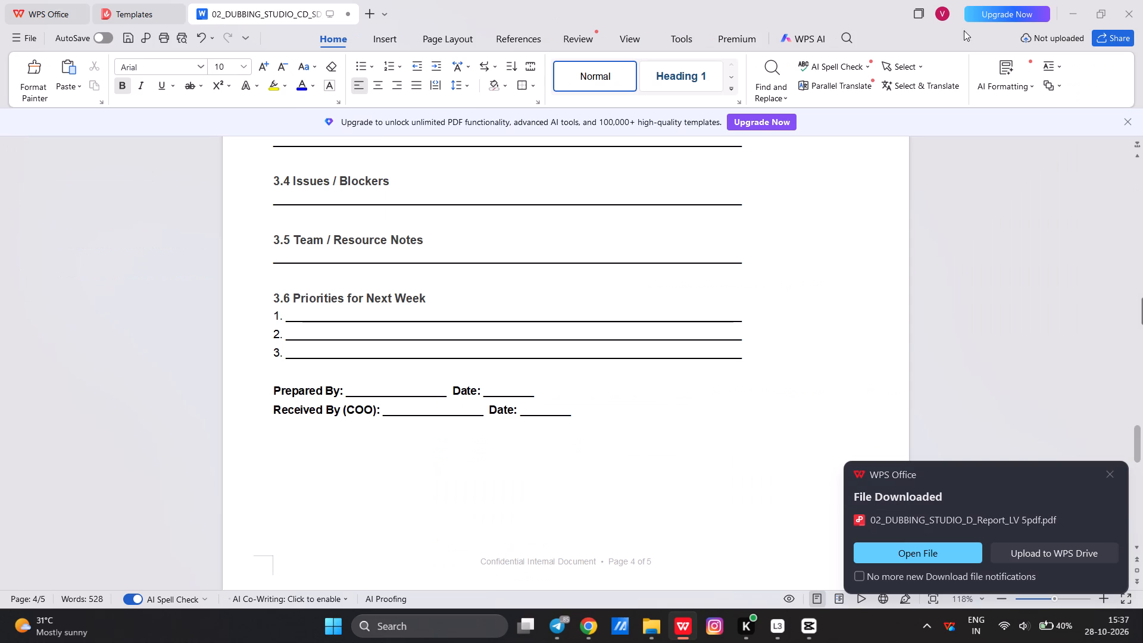
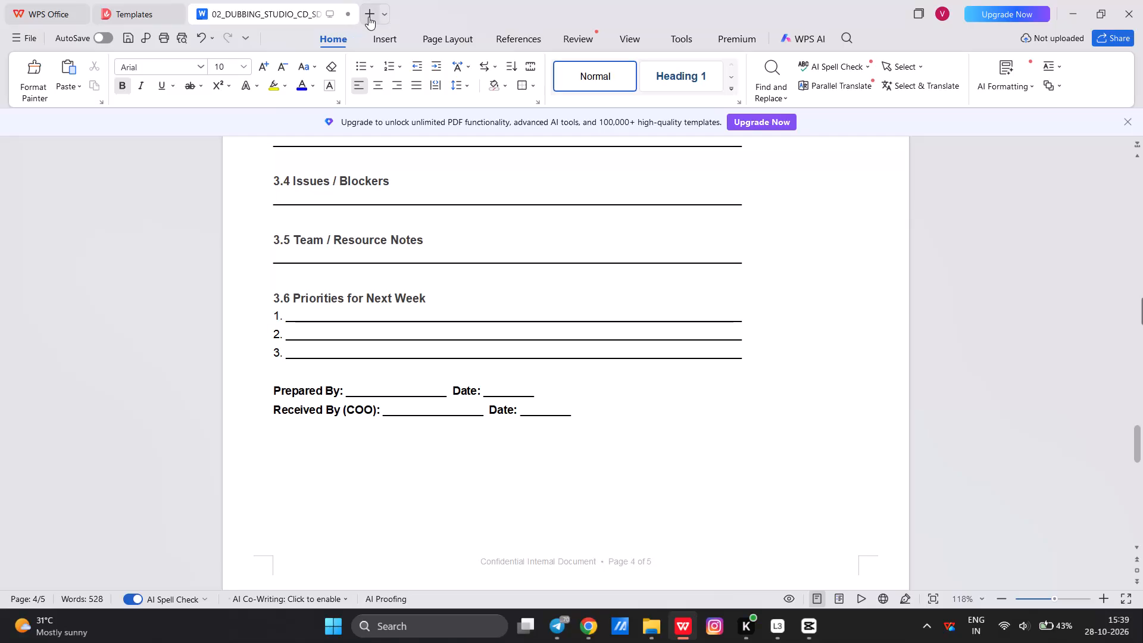
Create a new blank text document.
left_click(368, 17)
left_click(419, 135)
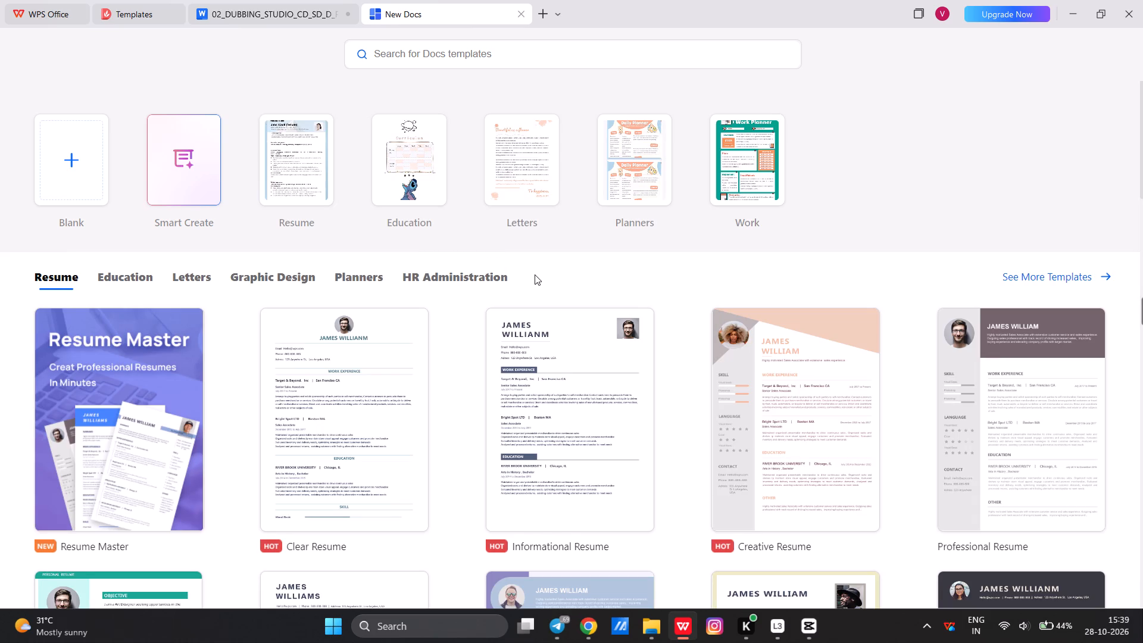
left_click(66, 177)
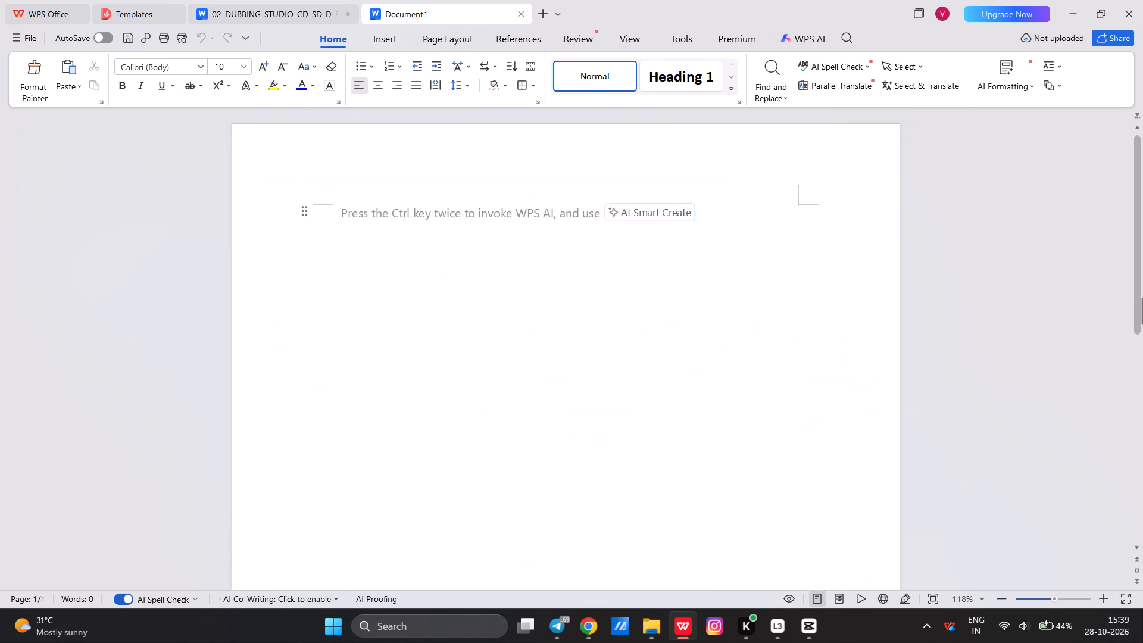
Open the document report of love unseen ep 1 by..ceo.docx from the Downloads folder.
left_click(15, 39)
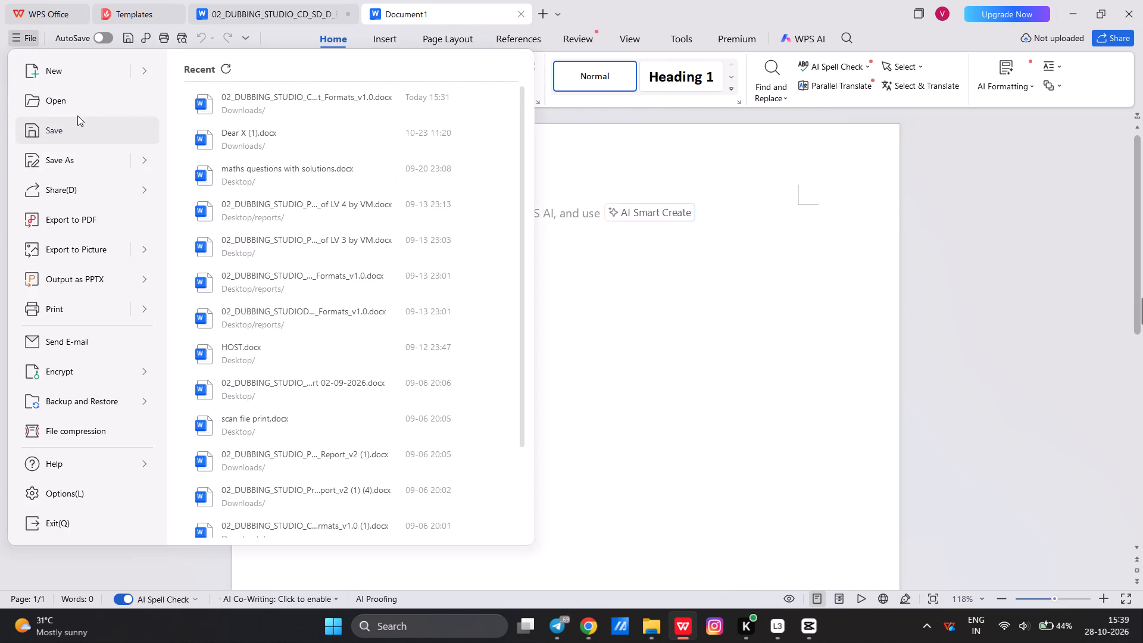
left_click(76, 107)
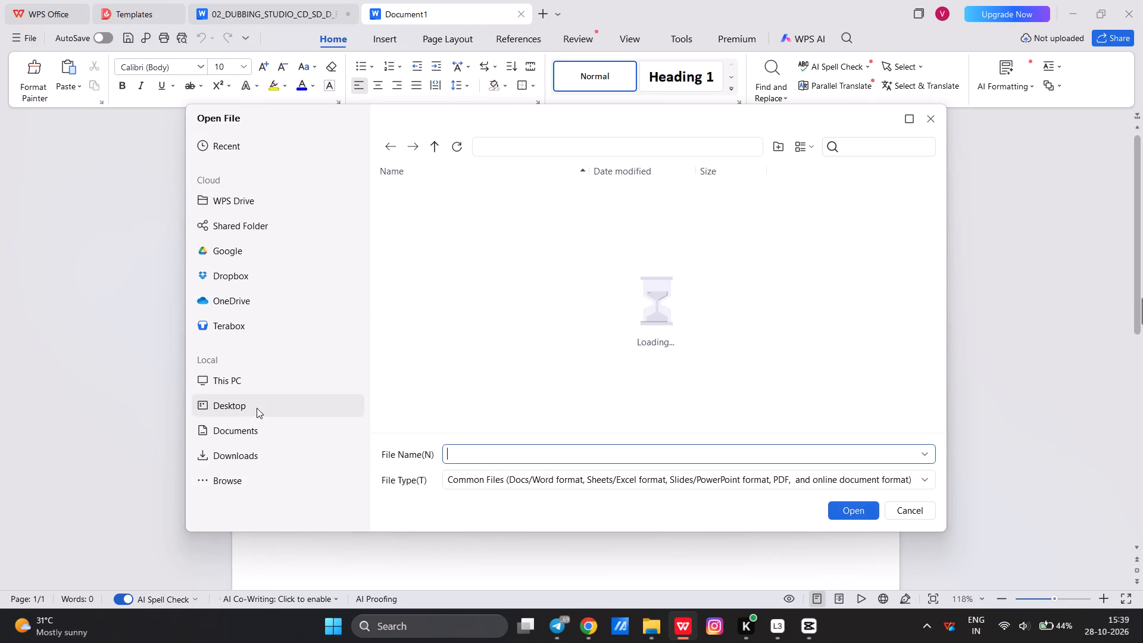
left_click(264, 450)
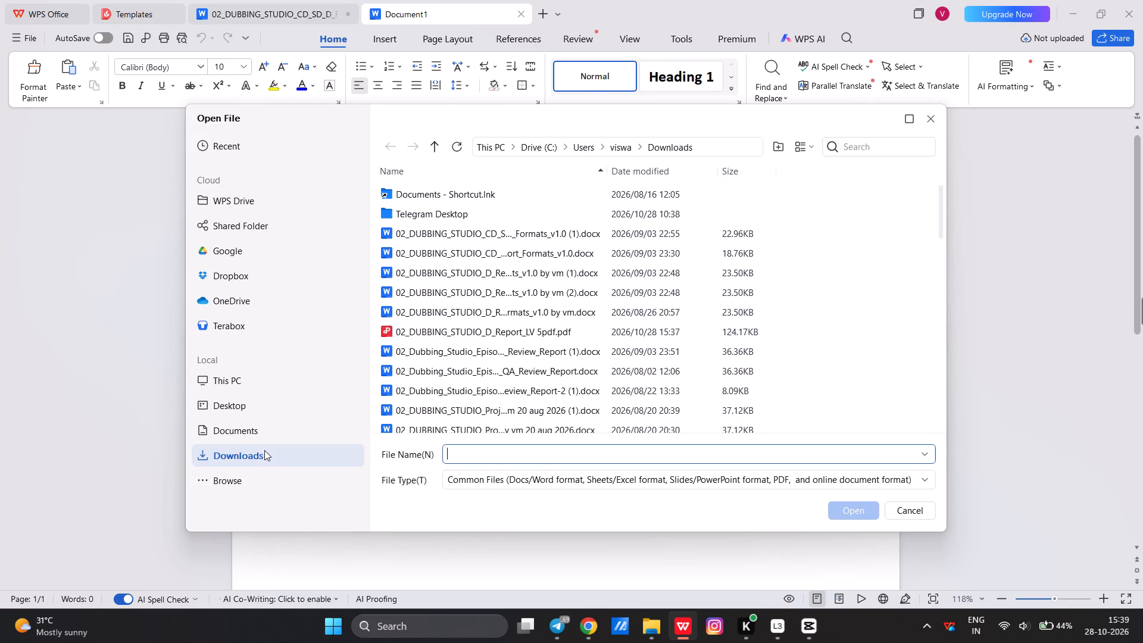
scroll(561, 348, "down", 13)
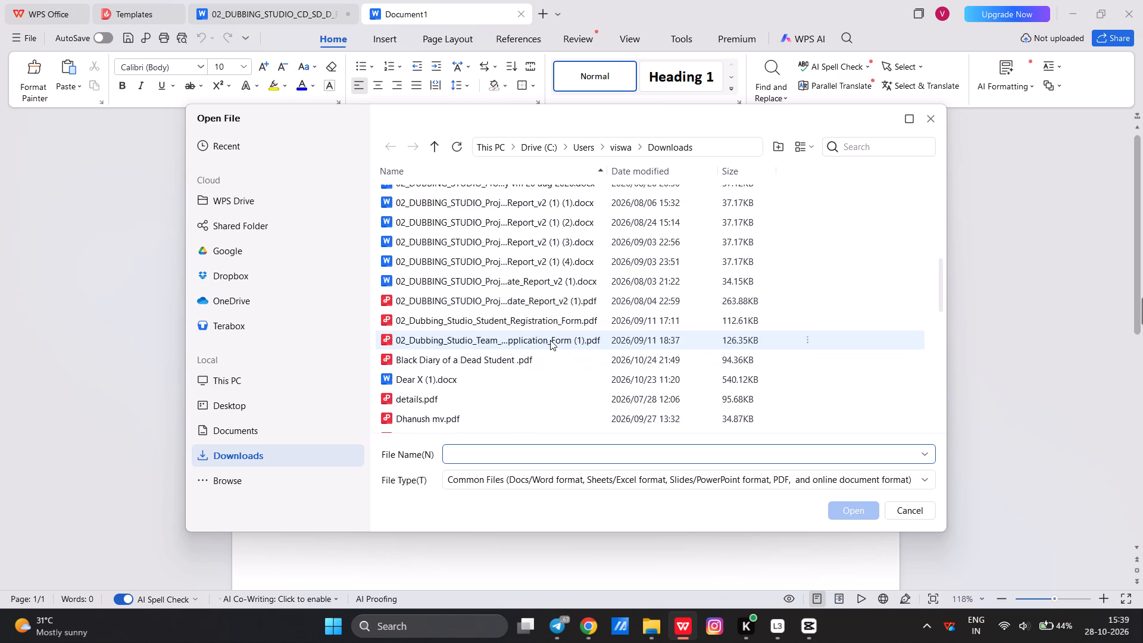
scroll(550, 340, "down", 20)
scroll(550, 340, "down", 1)
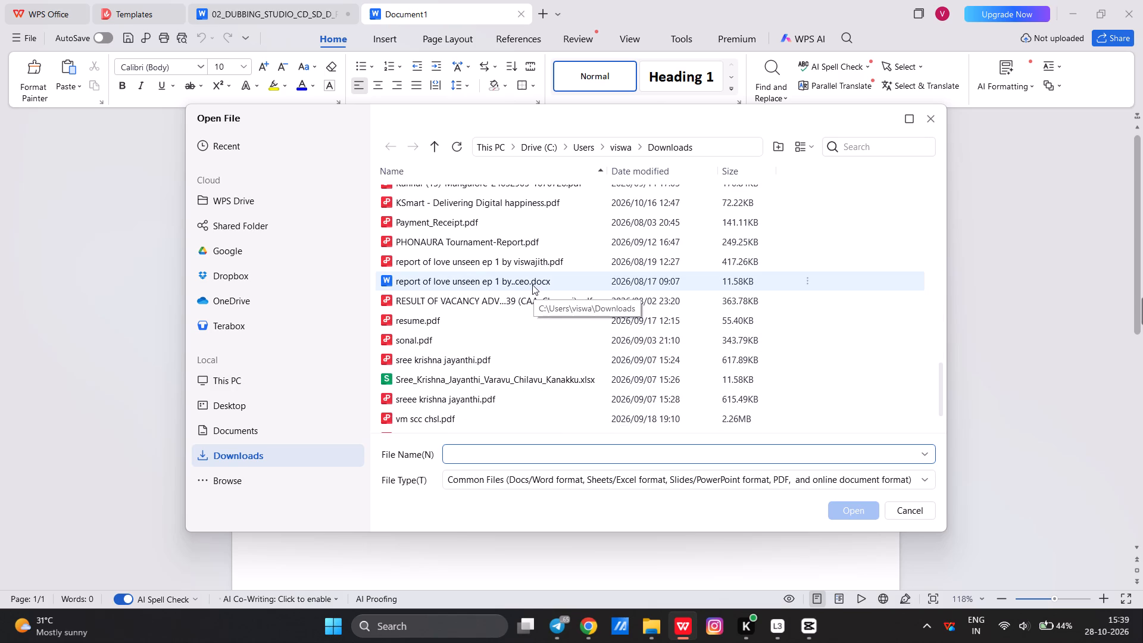
left_click(532, 285)
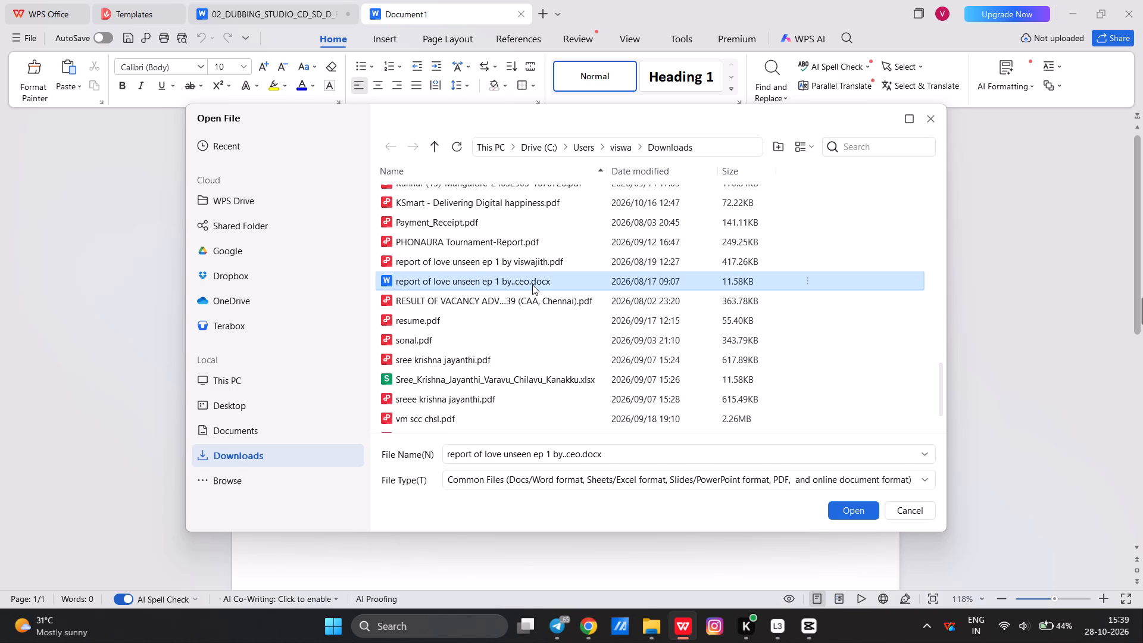
left_click(872, 513)
Look through the opened episode 1 update report, from its header table and work assignments to the Remarks section.
scroll(628, 411, "down", 2)
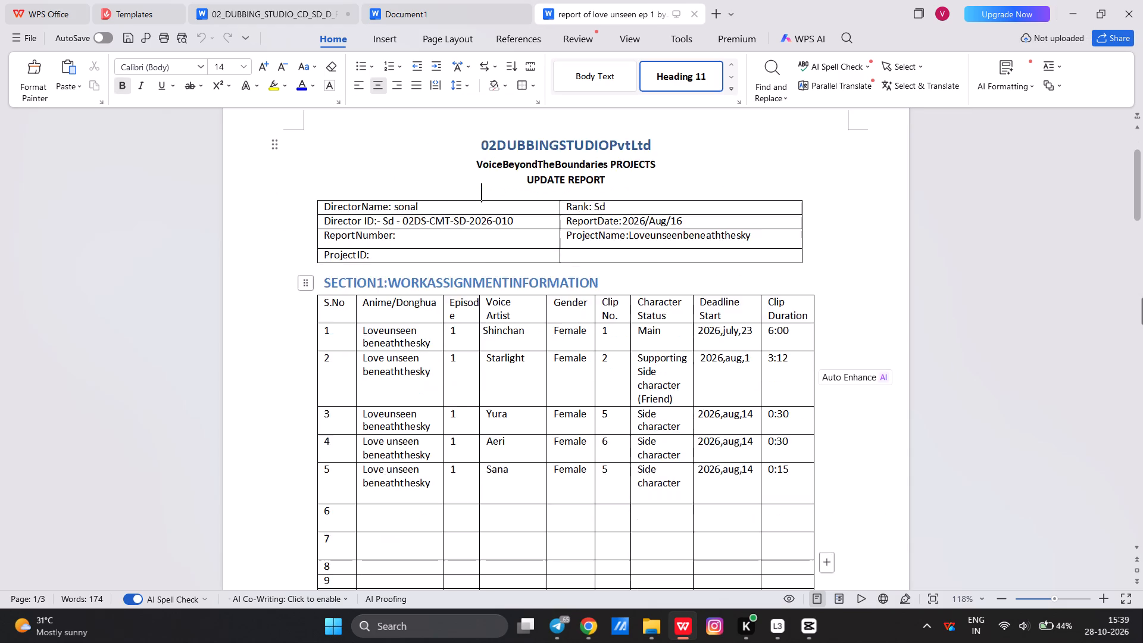
scroll(628, 411, "down", 1)
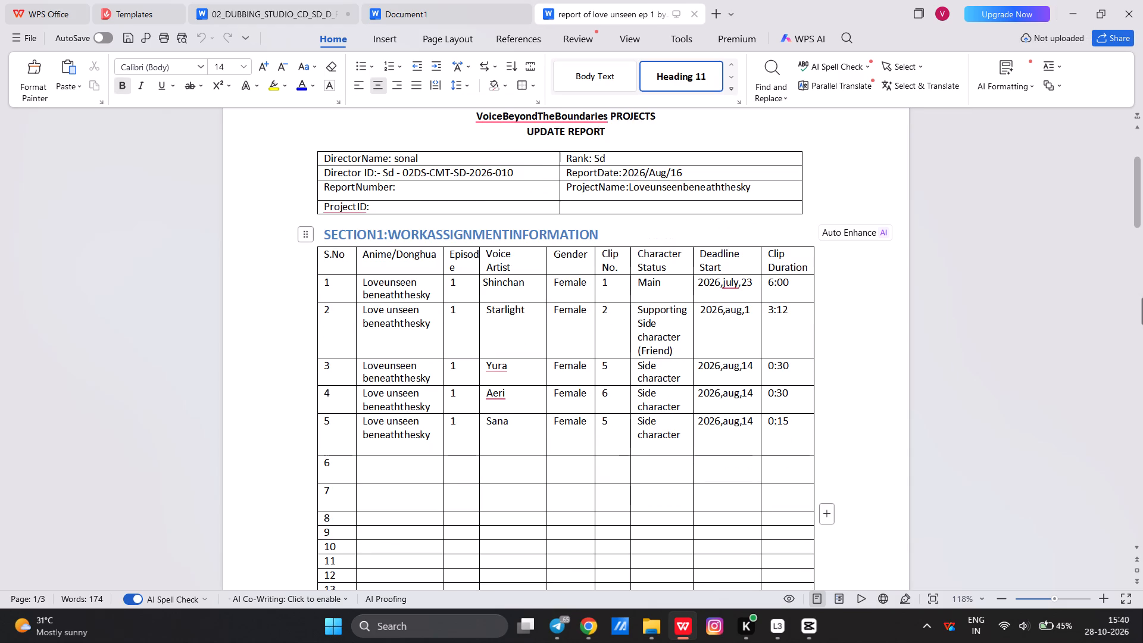
scroll(473, 369, "down", 20)
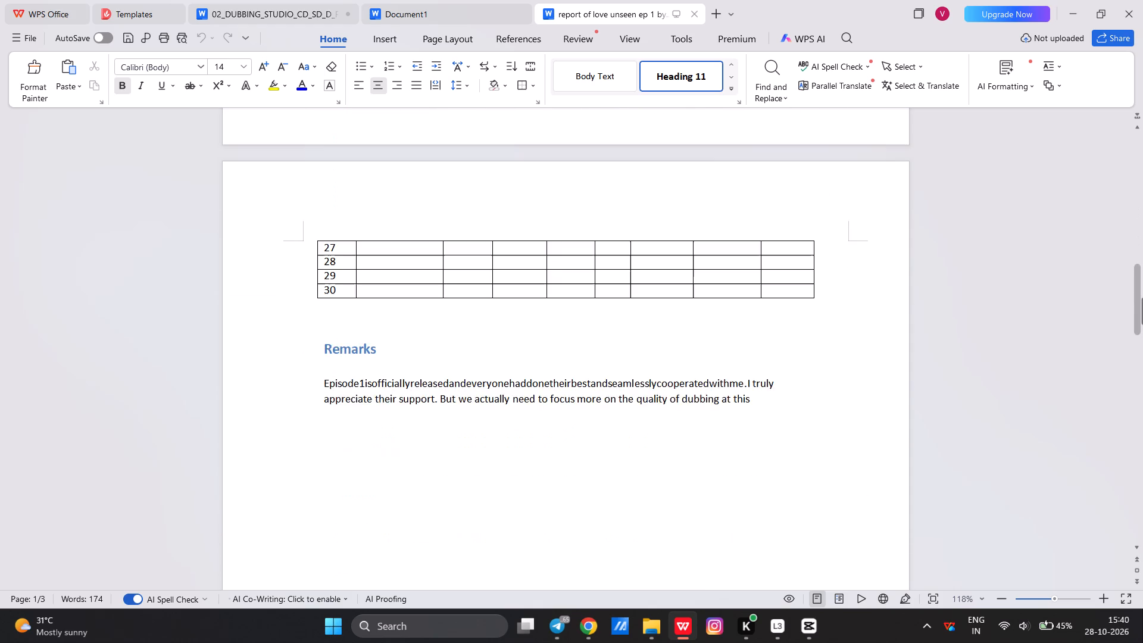
scroll(469, 370, "down", 5)
scroll(469, 370, "up", 7)
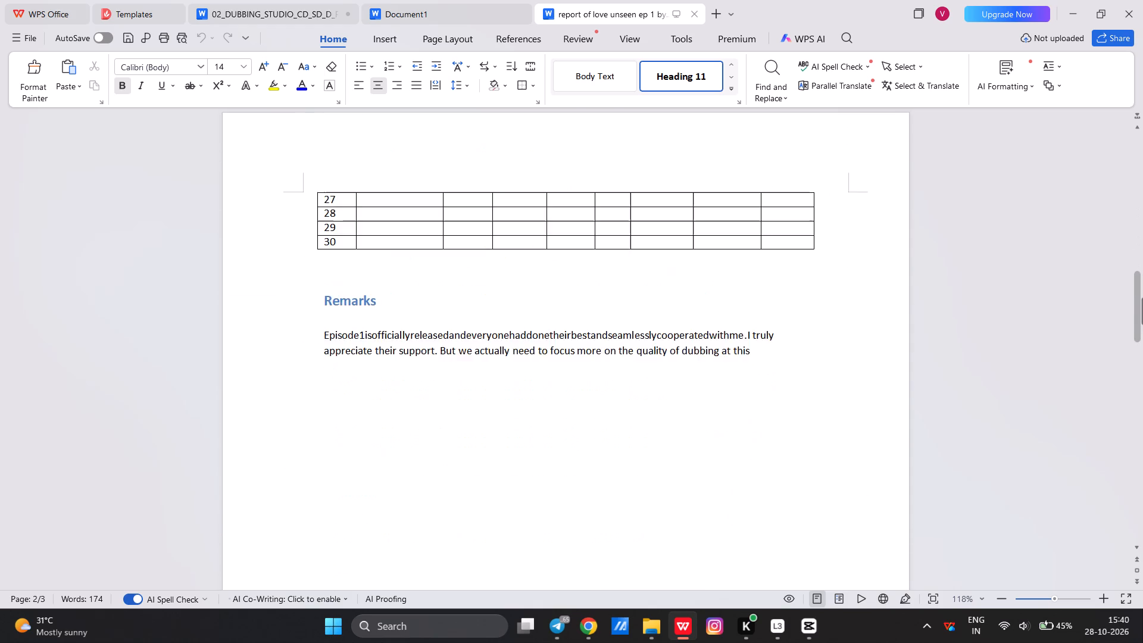
scroll(469, 370, "up", 20)
scroll(469, 370, "up", 4)
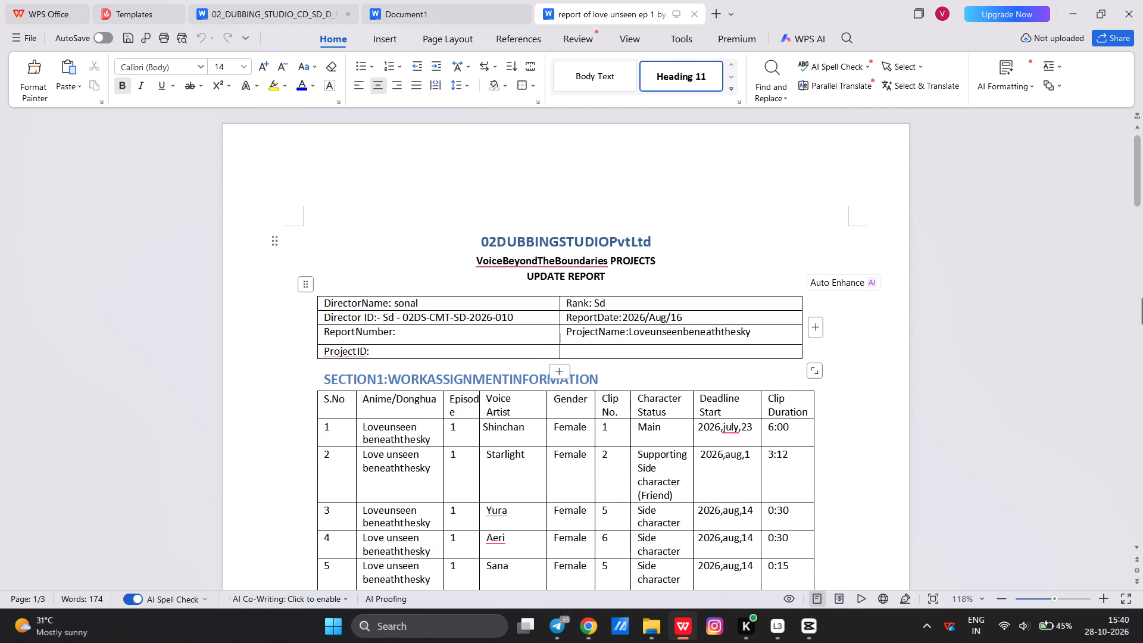
left_click(455, 305)
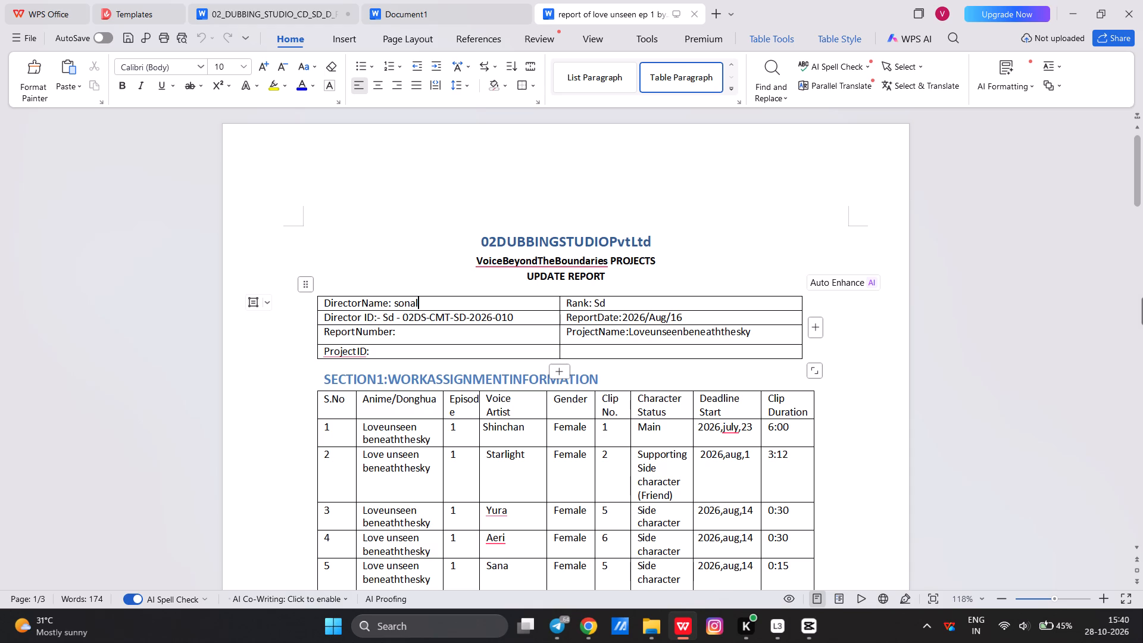
Open 02_DUBBING_STUDIO_Projects_Update_Report_of LV 4 by VM.docx from the reports folder on the Desktop.
left_click(18, 38)
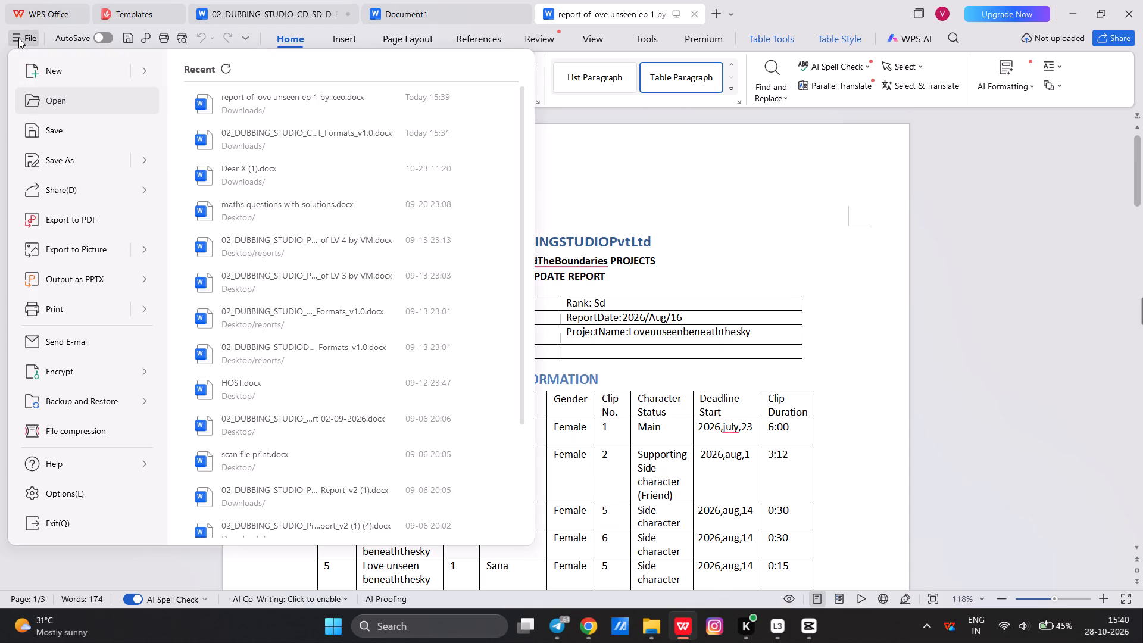
left_click(73, 99)
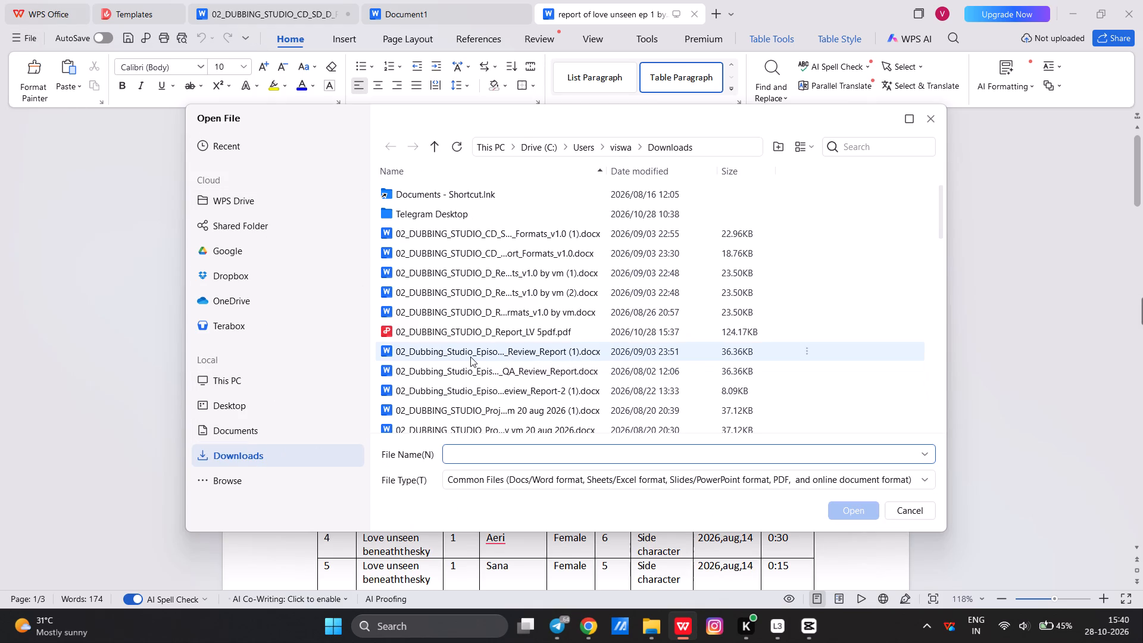
scroll(470, 357, "up", 4)
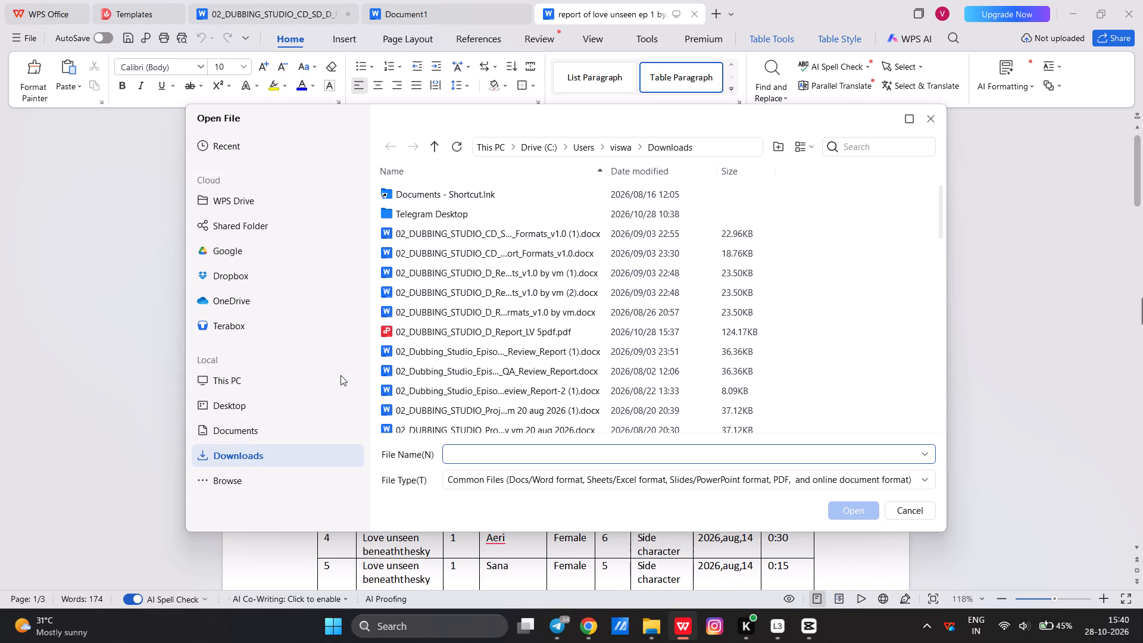
left_click(329, 376)
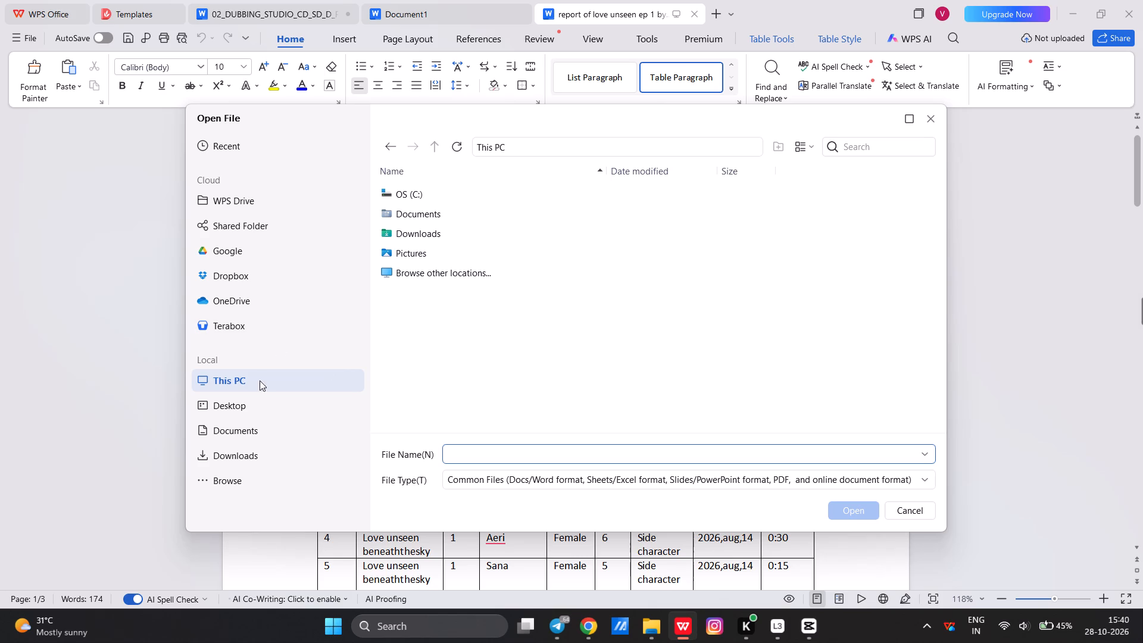
left_click(246, 409)
scroll(446, 363, "down", 13)
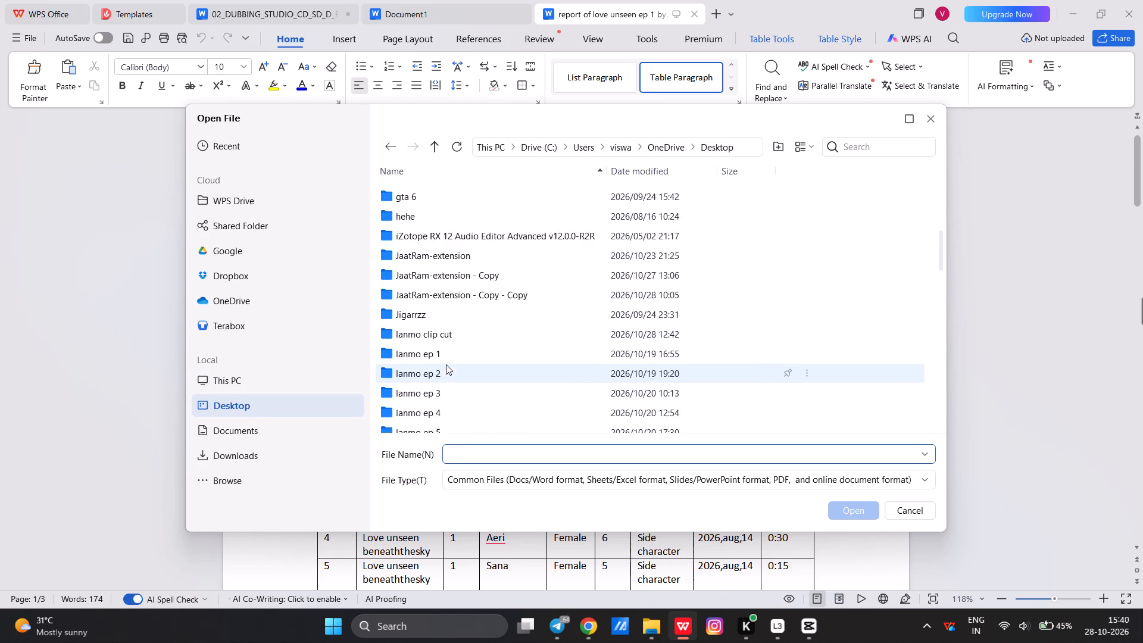
scroll(446, 364, "down", 20)
scroll(446, 364, "down", 2)
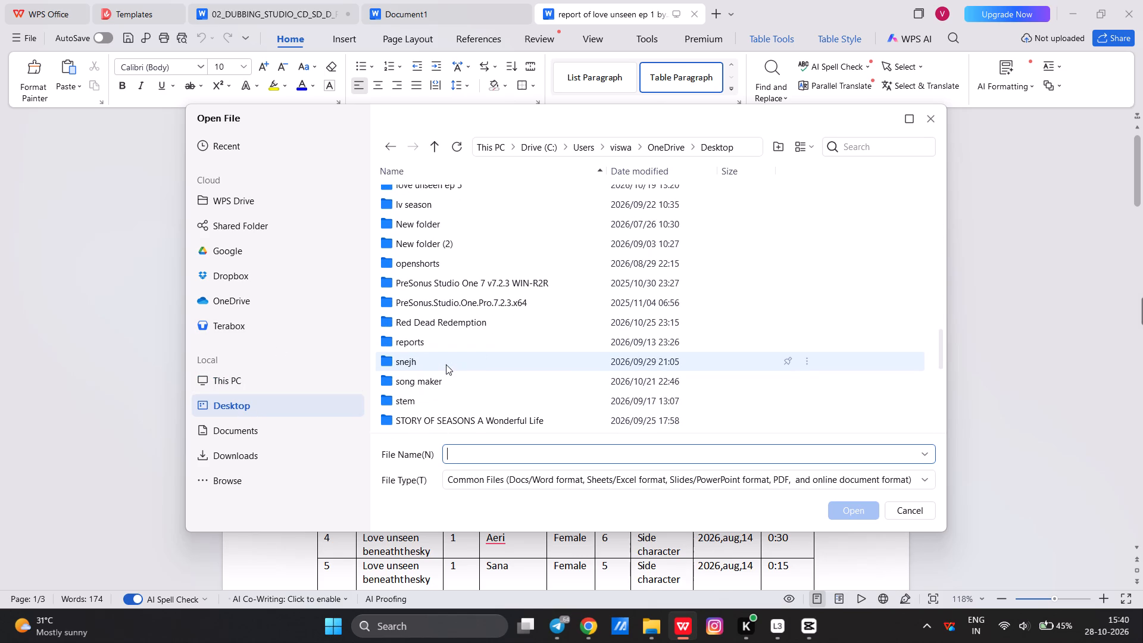
double_click(446, 347)
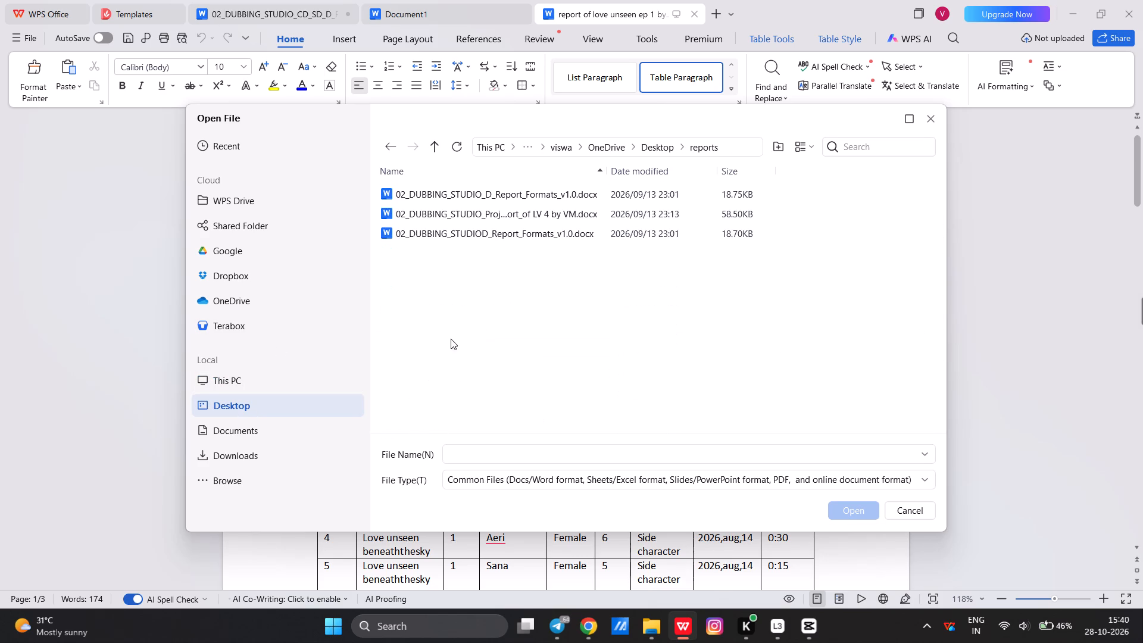
left_click(495, 211)
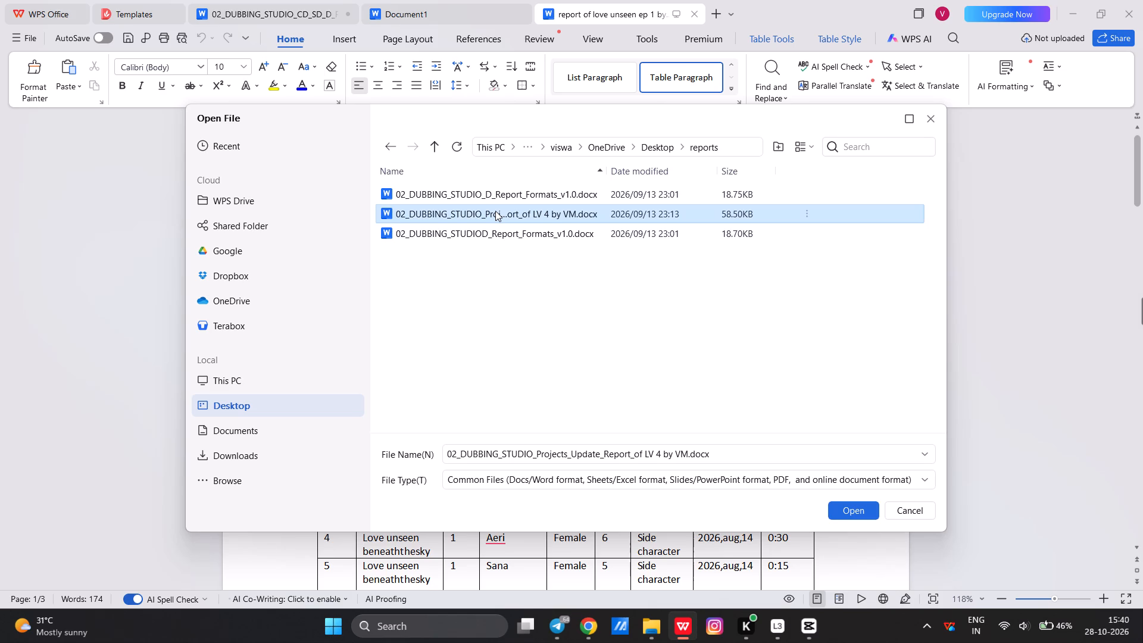
left_click(842, 512)
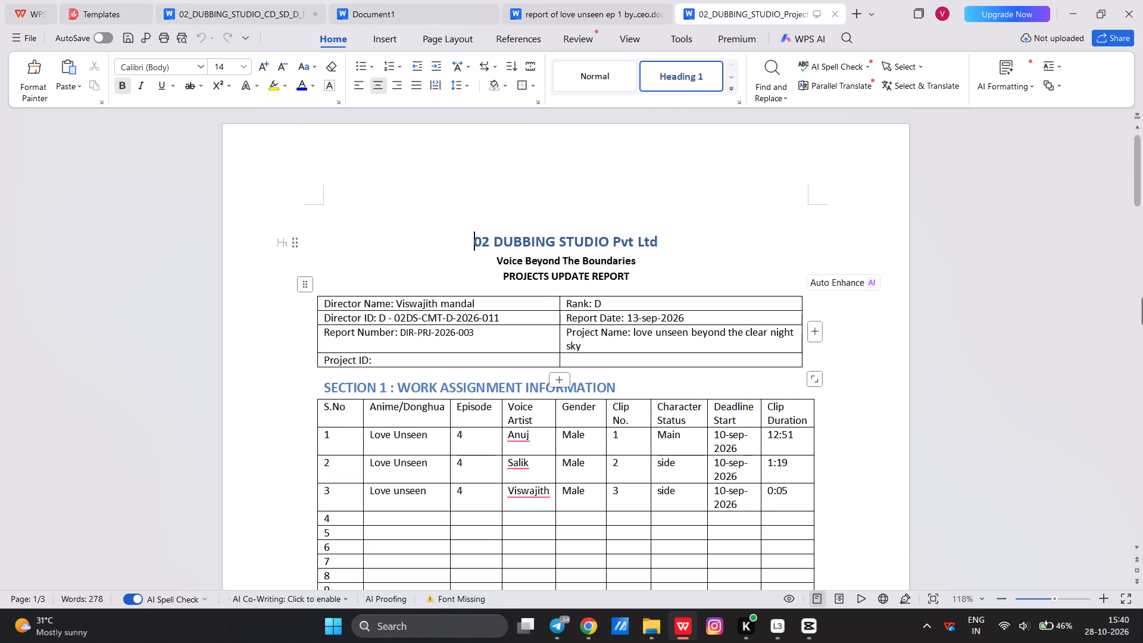
Set the Report Number in the Projects Update Report's header table to DIR-PRJ-2026-004.
left_click(496, 337)
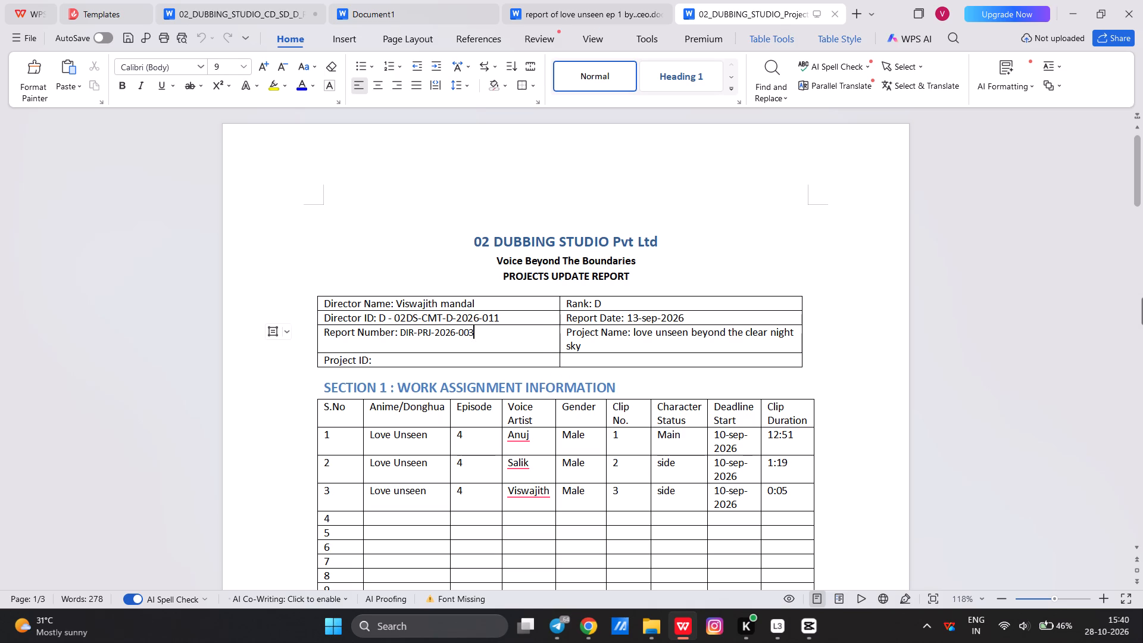
key("BackSpace")
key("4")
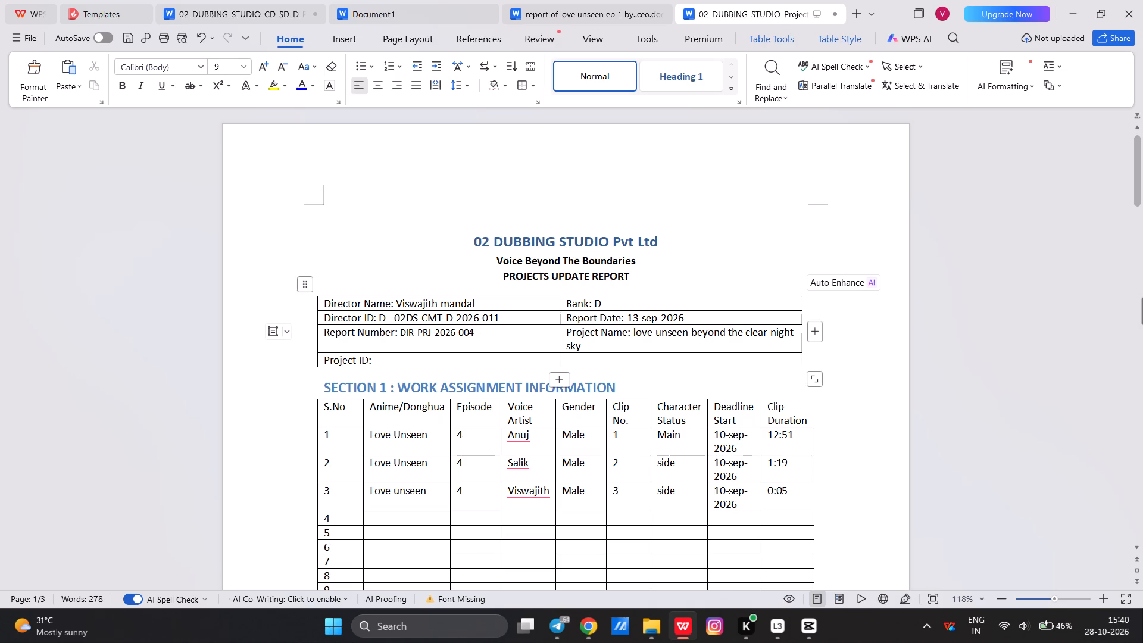
Set the Report Date in the header table to 28-oct-2026.
left_click(501, 319)
left_click(640, 320)
key("Left")
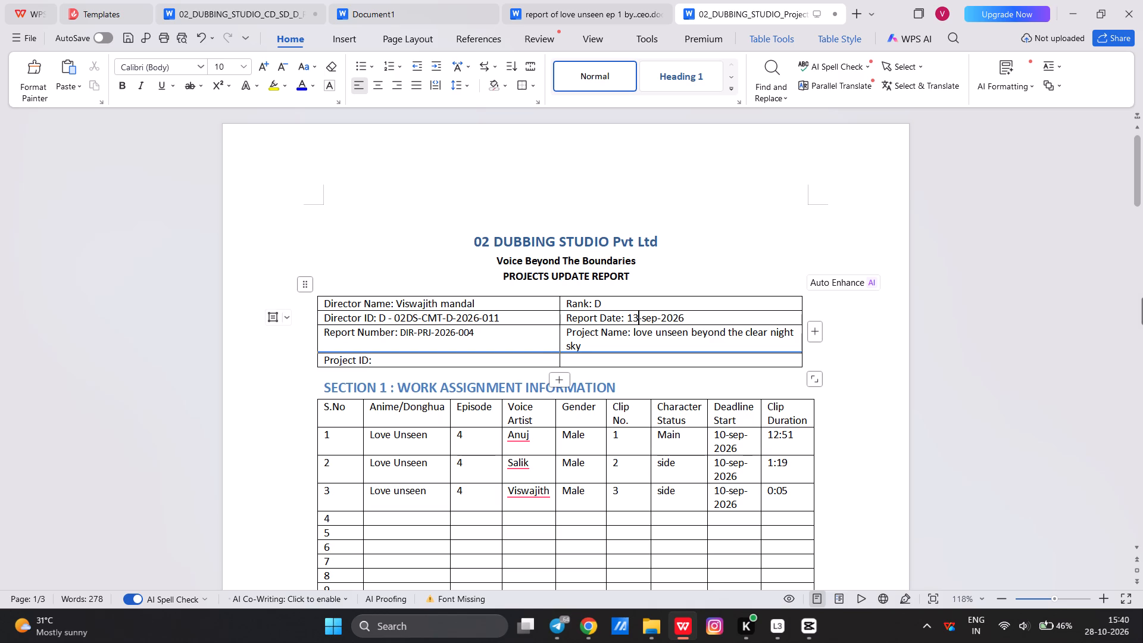
key("BackSpace")
key("BackSpace")
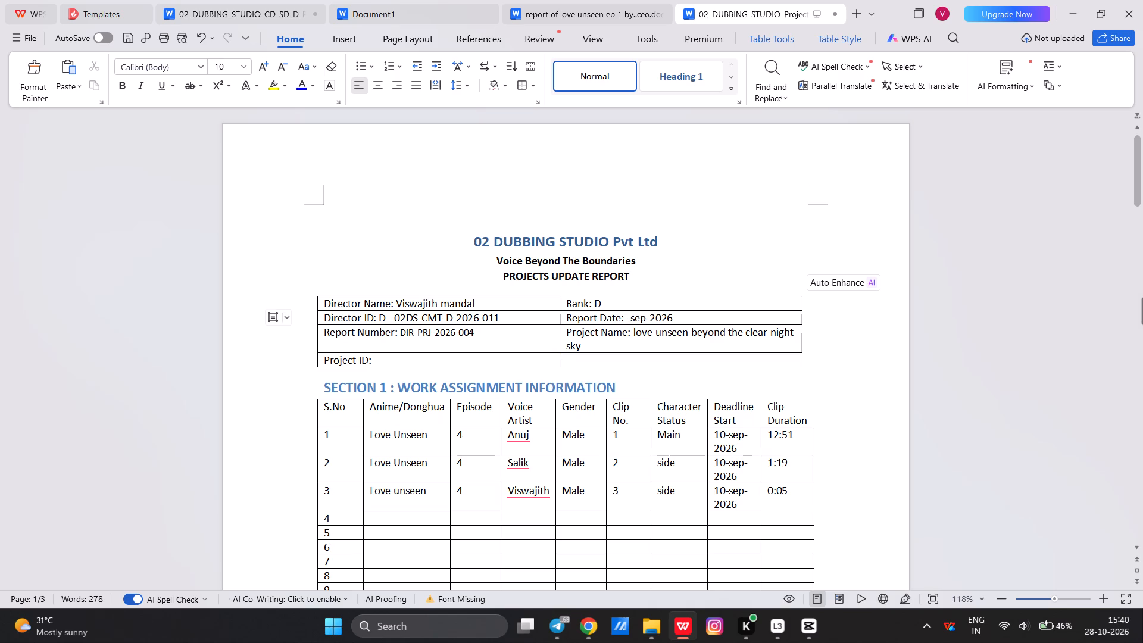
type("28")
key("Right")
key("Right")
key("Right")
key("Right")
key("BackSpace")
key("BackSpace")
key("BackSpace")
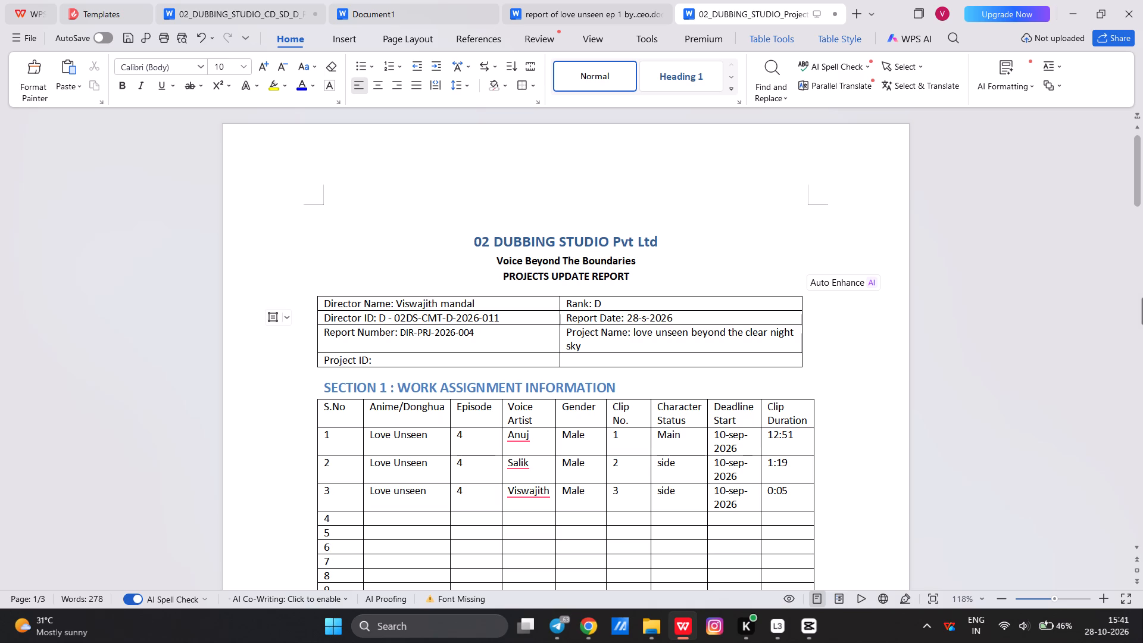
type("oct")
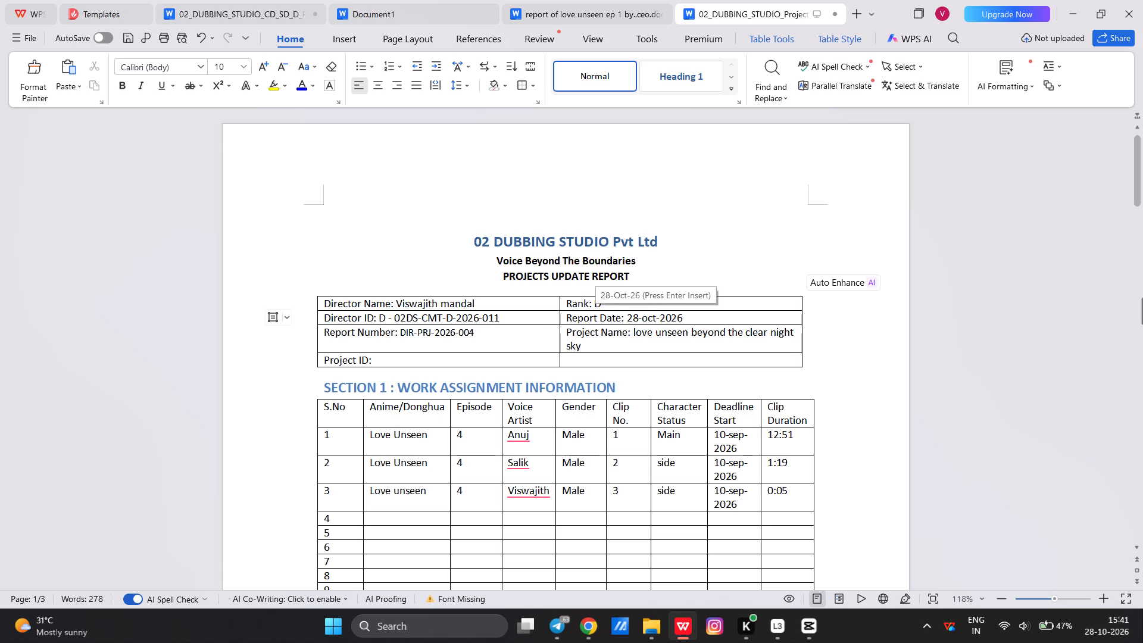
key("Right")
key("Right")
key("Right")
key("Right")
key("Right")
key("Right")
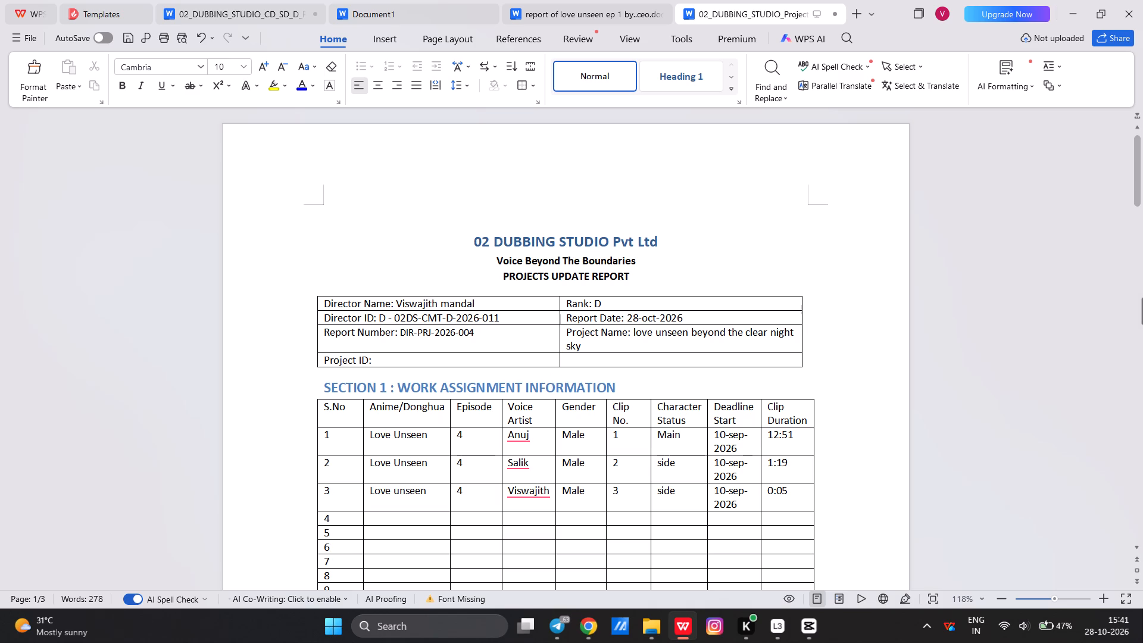
scroll(407, 361, "down", 2)
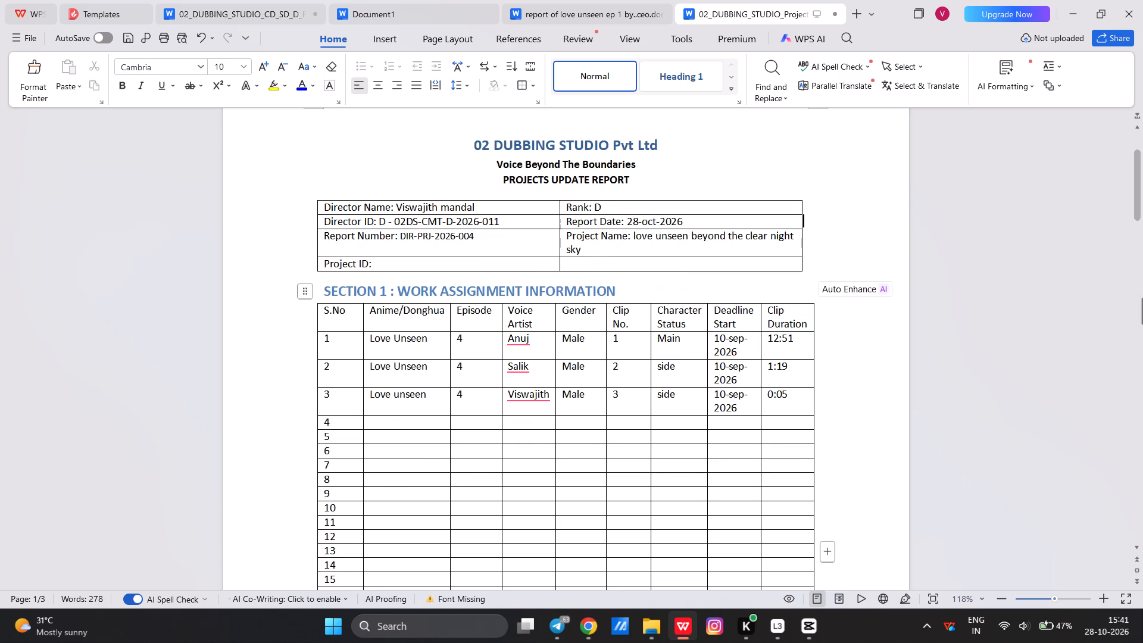
Set the Episode value to 5 in rows 1, 2 and 3 of the Section 1 work assignment table.
left_click(476, 335)
key("BackSpace")
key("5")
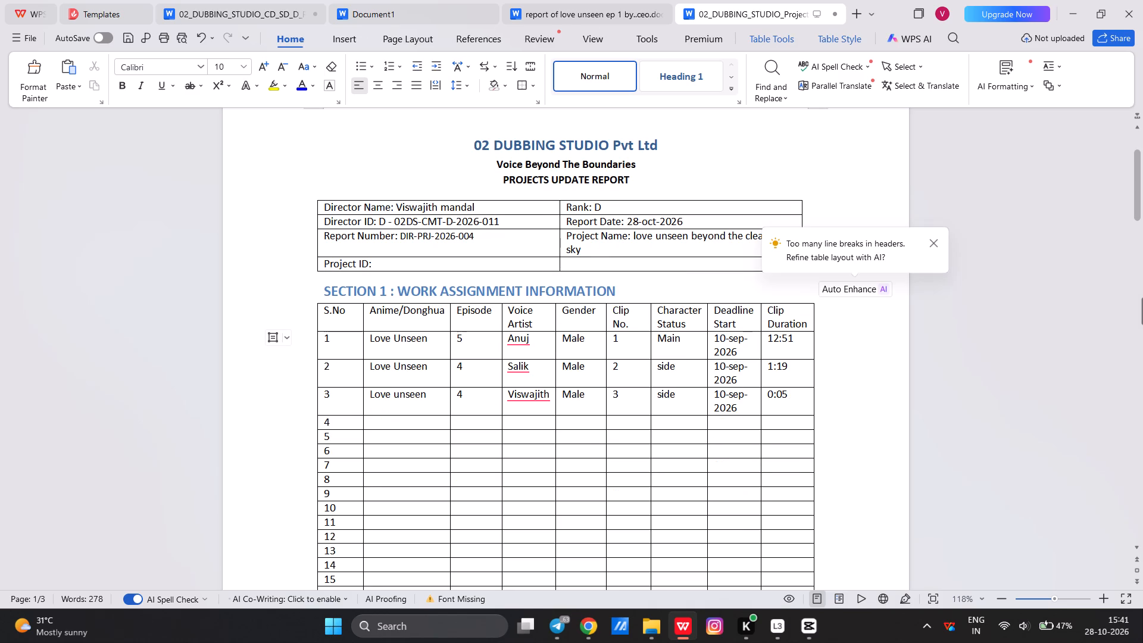
left_click(482, 381)
key("BackSpace")
key("BackSpace")
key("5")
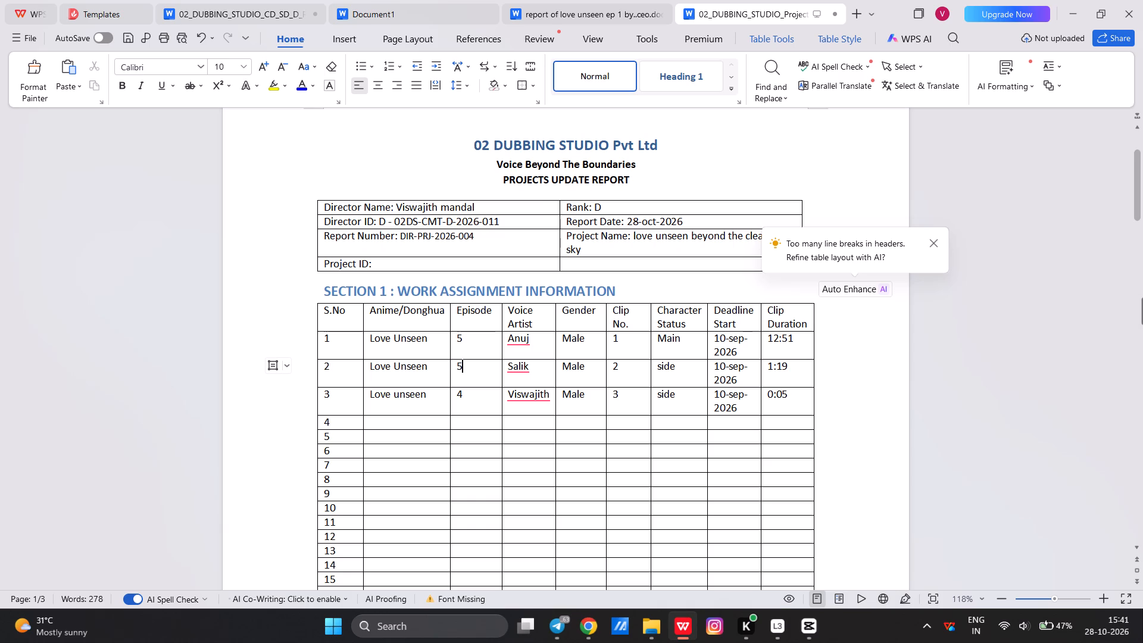
left_click(481, 405)
key("BackSpace")
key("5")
Copy the title Love unseen from row 3 into row 4's Anime/Donghua cell.
left_click(389, 420)
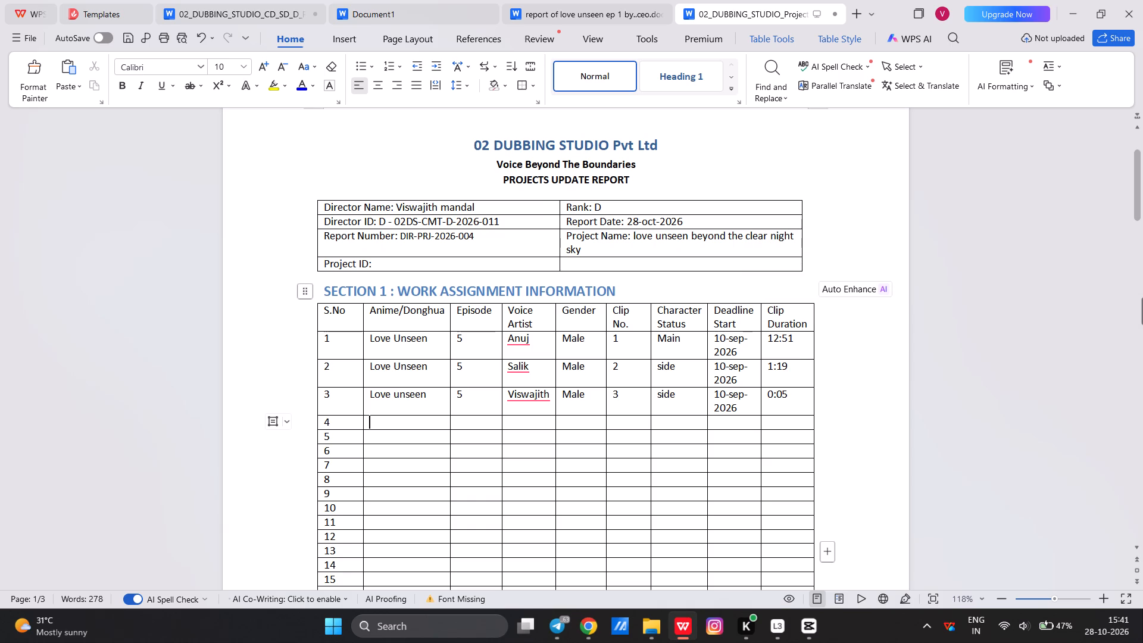
left_click_drag(429, 397, 369, 397)
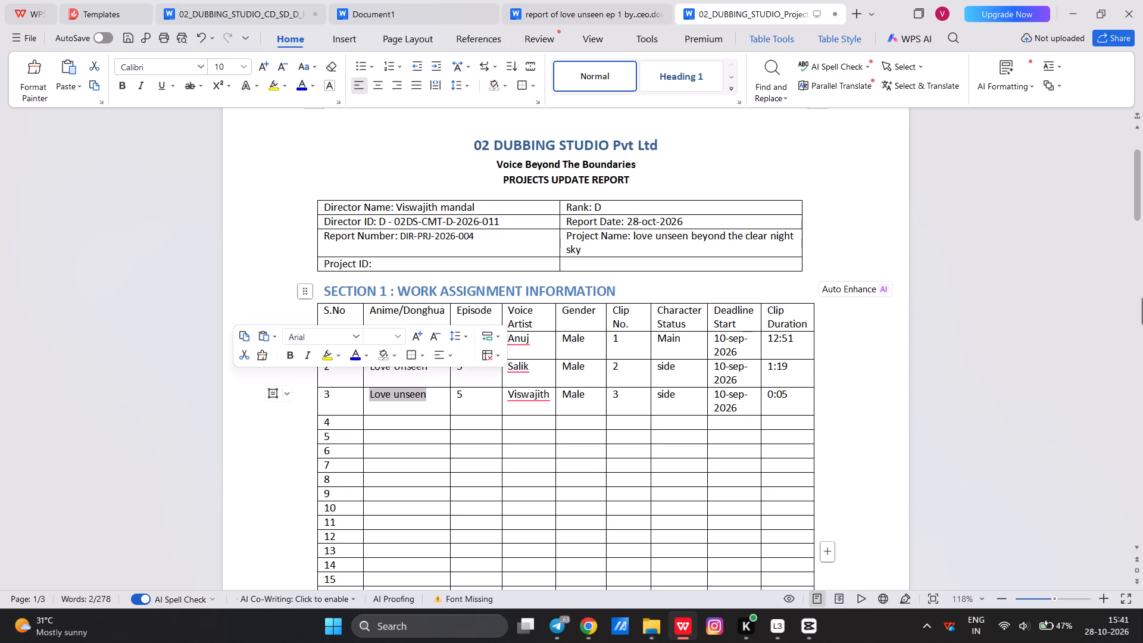
key("ctrl+c")
left_click(389, 421)
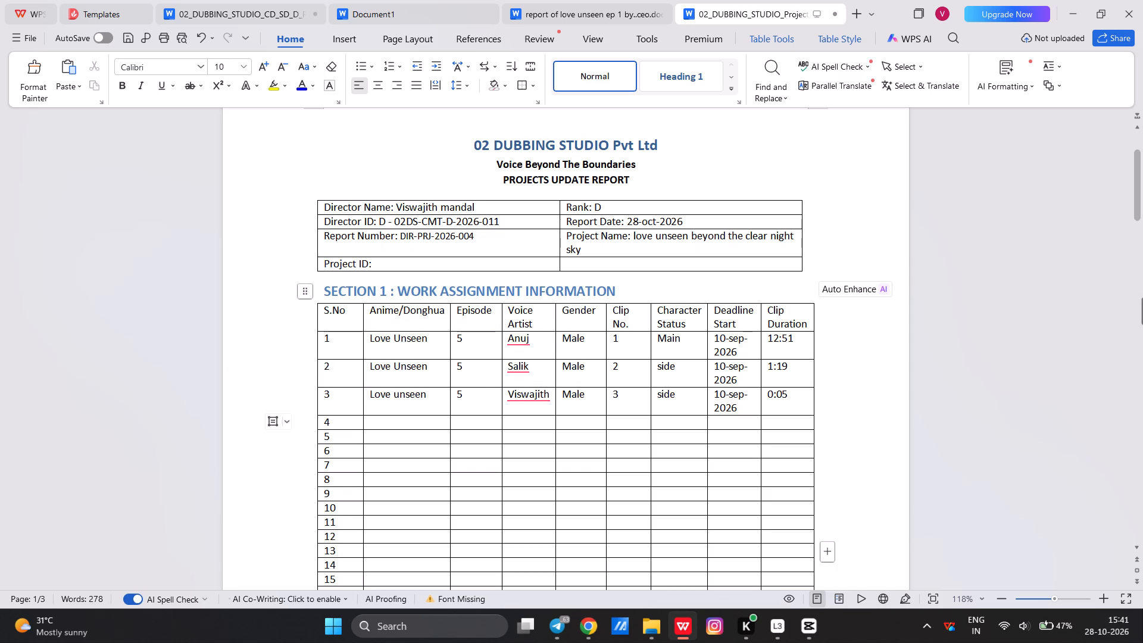
key("ctrl+v")
Increase the heights of rows 4 and 5 in the work assignment table.
left_click_drag(351, 429, 351, 444)
left_click_drag(354, 457, 349, 477)
Fill row 4 of the work assignment table with Episode 5, Voice Artist Gautam and Gender Male.
left_click(460, 428)
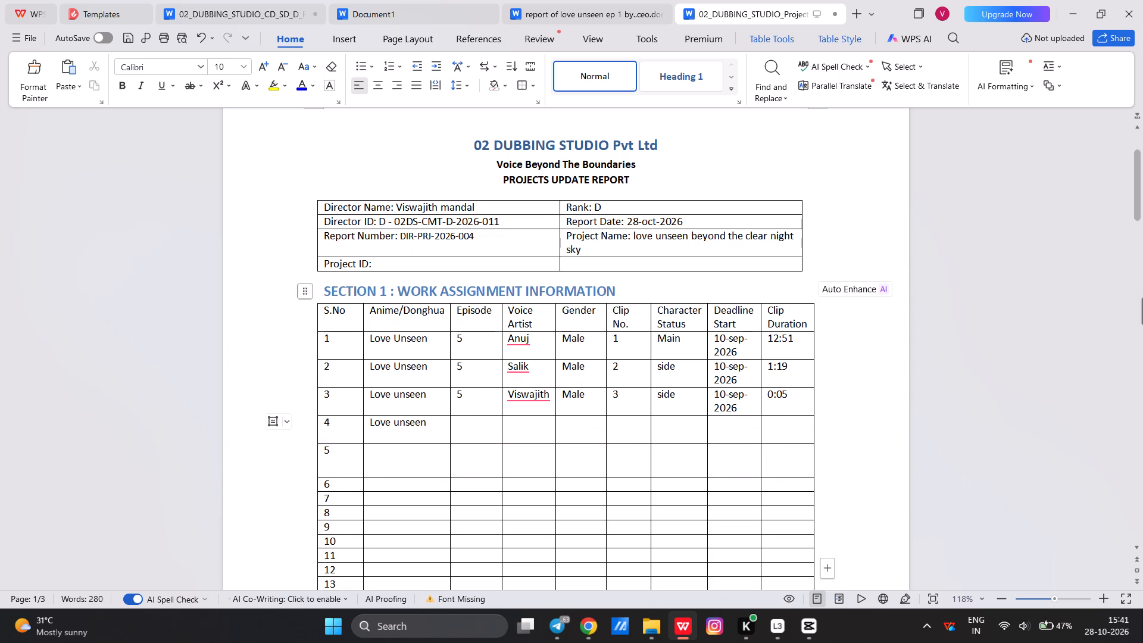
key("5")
left_click(523, 427)
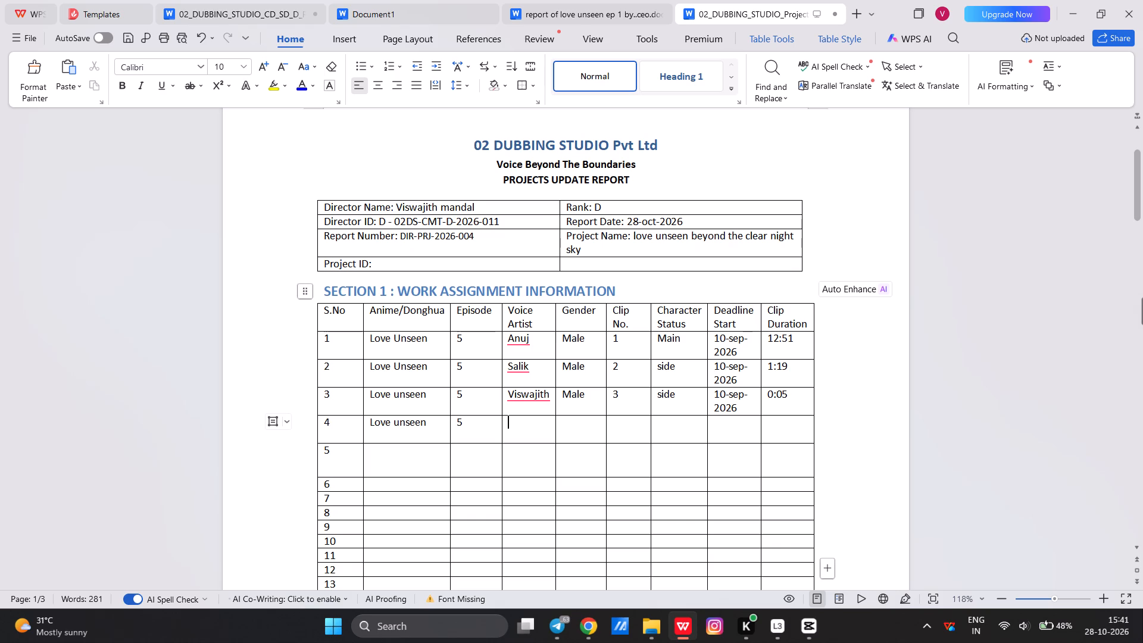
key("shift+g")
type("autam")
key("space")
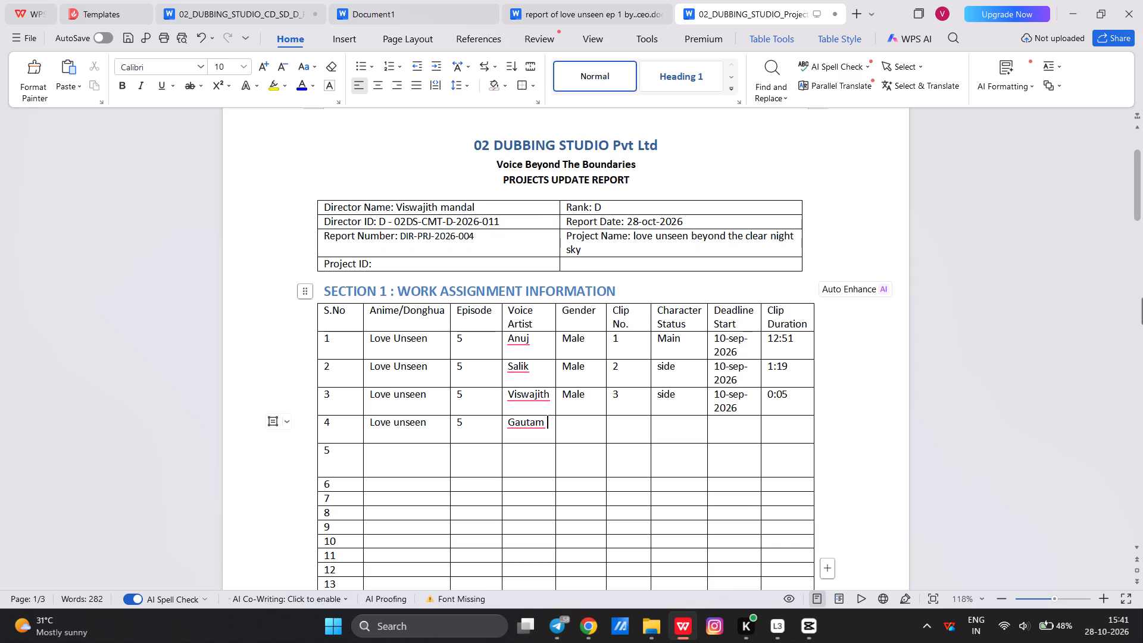
left_click(567, 436)
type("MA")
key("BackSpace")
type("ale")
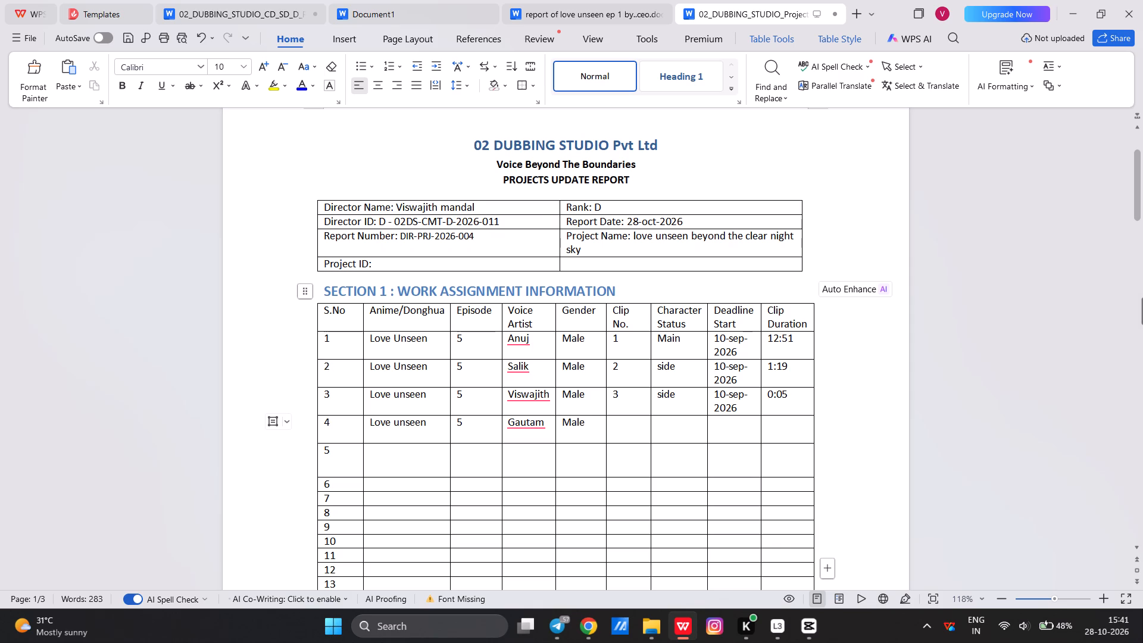
Enter Character Status Side and Deadline Start 28-oct-2026 in row 4 of the work assignment table.
left_click(673, 423)
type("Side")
left_click(719, 430)
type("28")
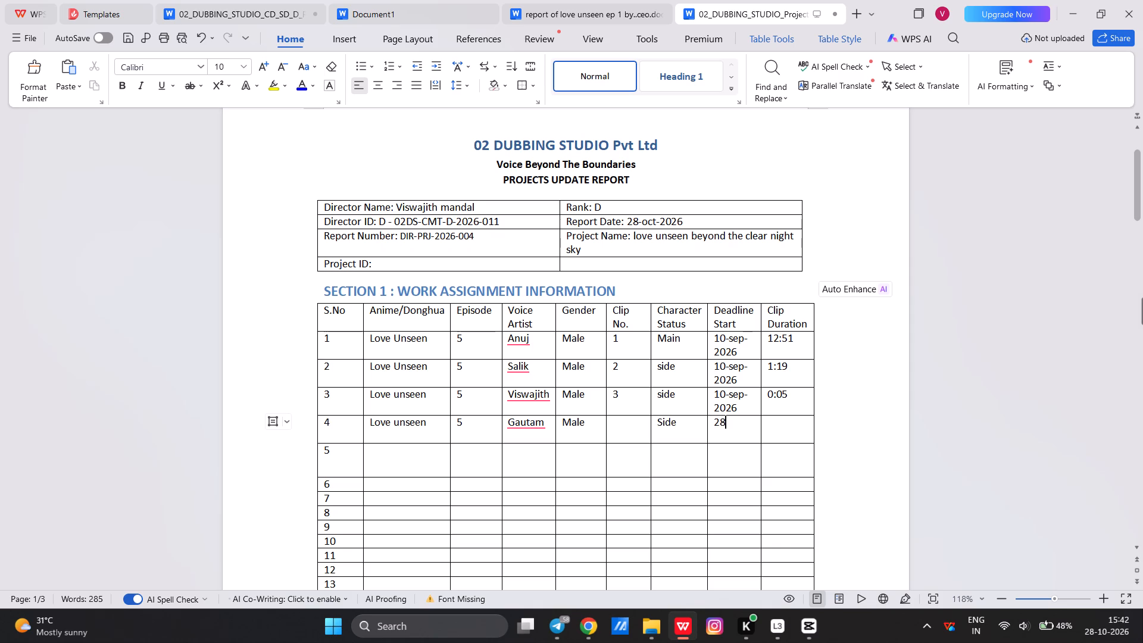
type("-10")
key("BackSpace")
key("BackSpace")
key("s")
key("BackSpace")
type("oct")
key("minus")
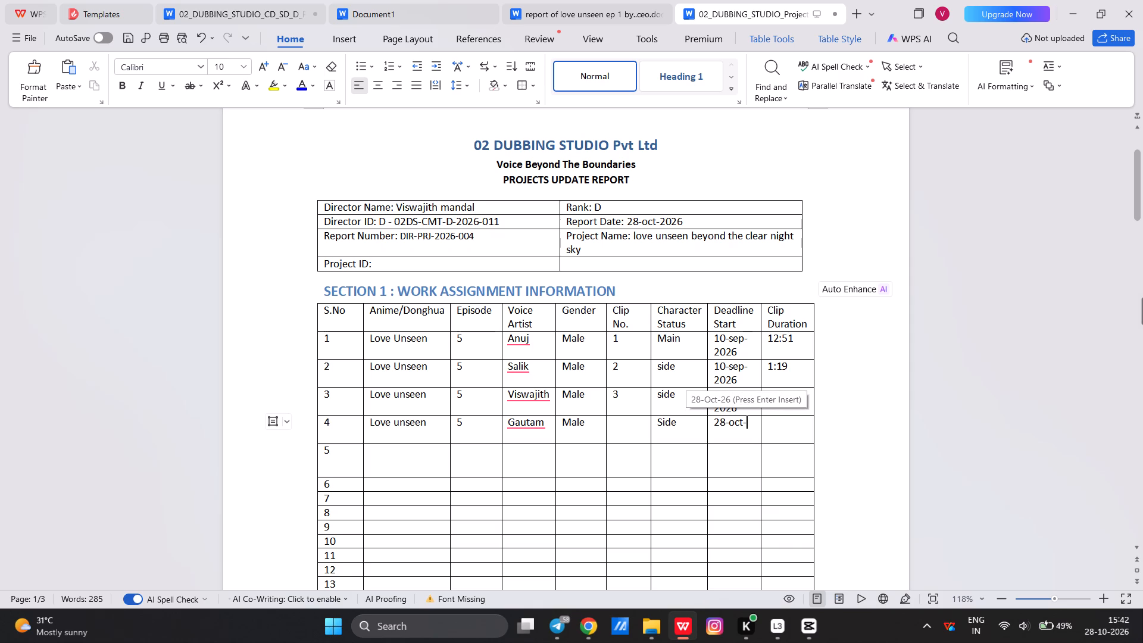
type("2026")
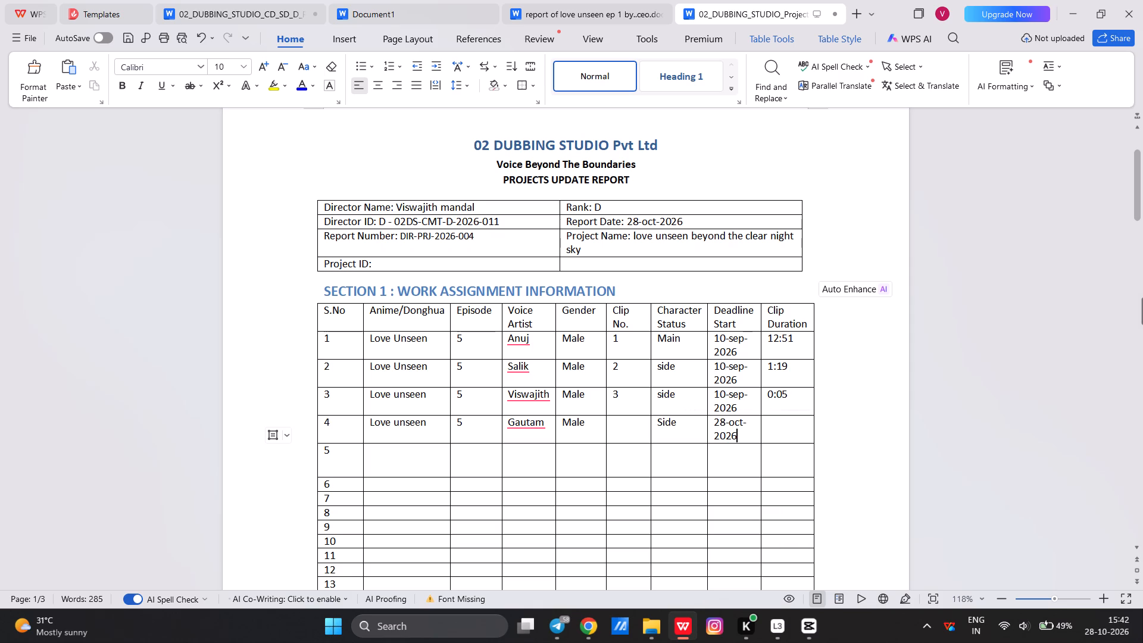
left_click(776, 426)
Fill row 5 of the work assignment table with Love unseen, Episode 5, the voice artist's name and Gender Male.
left_click(381, 456)
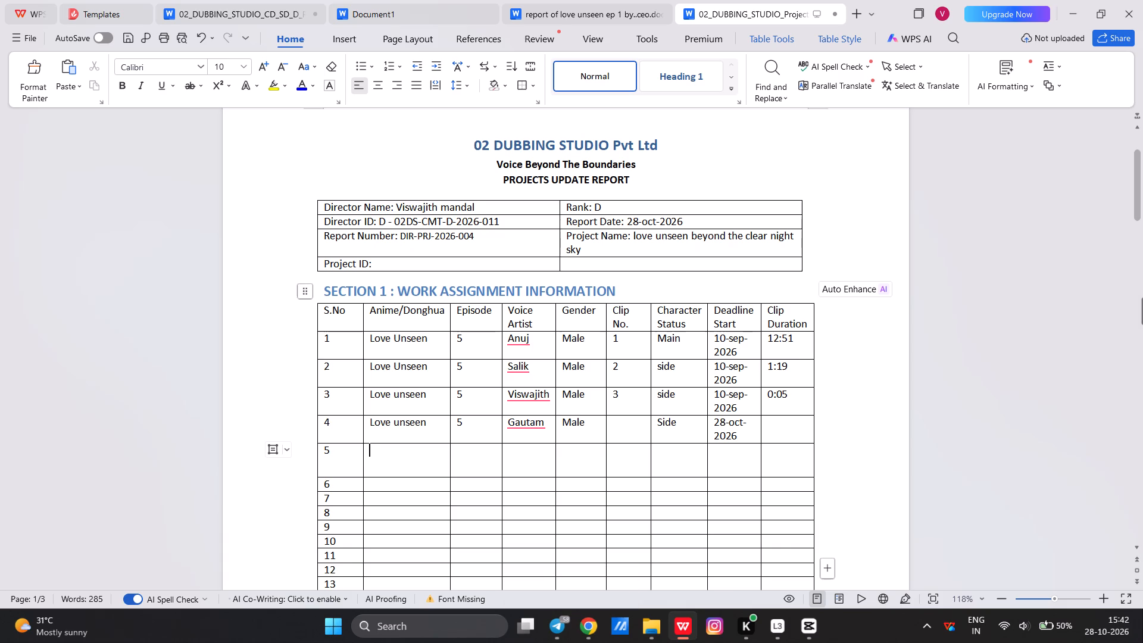
key("ctrl+v")
left_click(466, 454)
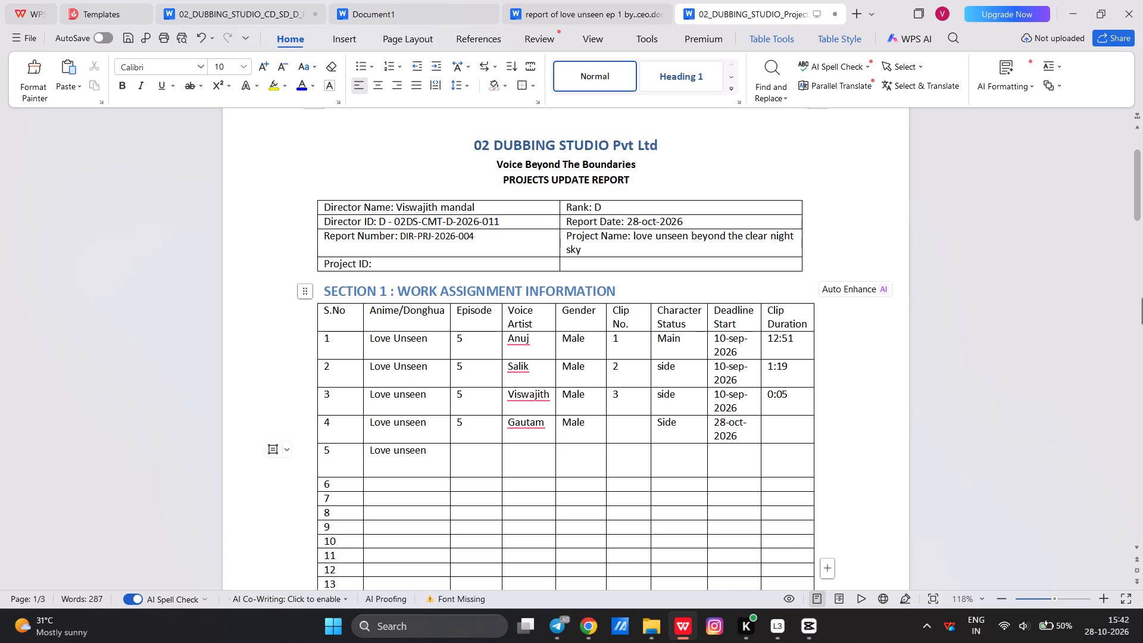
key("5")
left_click(520, 460)
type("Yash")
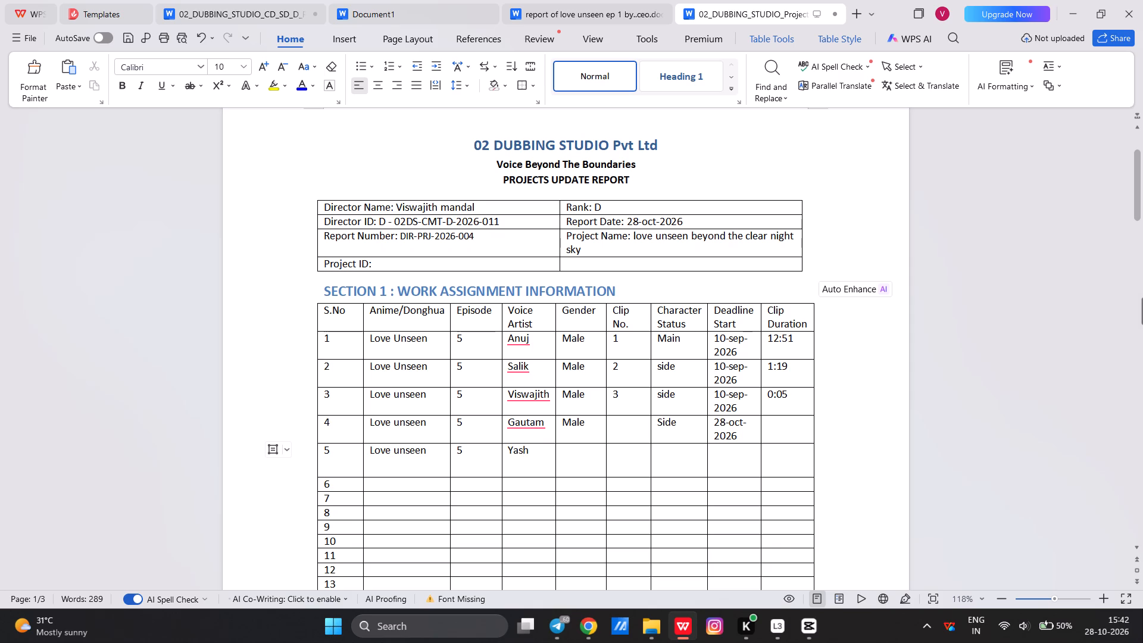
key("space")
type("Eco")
left_click(577, 464)
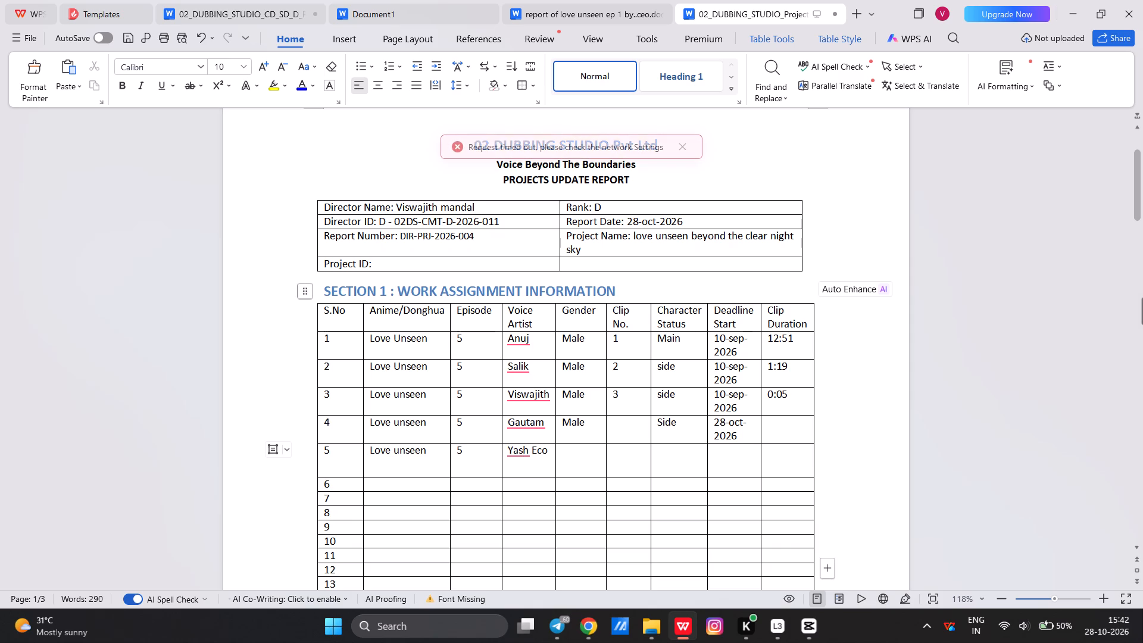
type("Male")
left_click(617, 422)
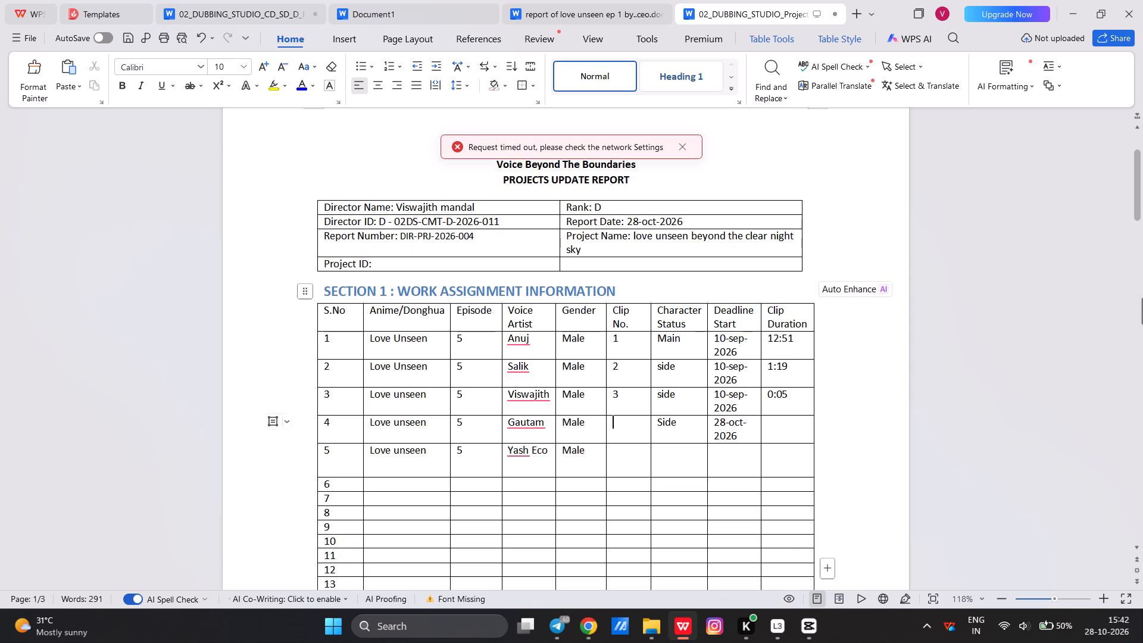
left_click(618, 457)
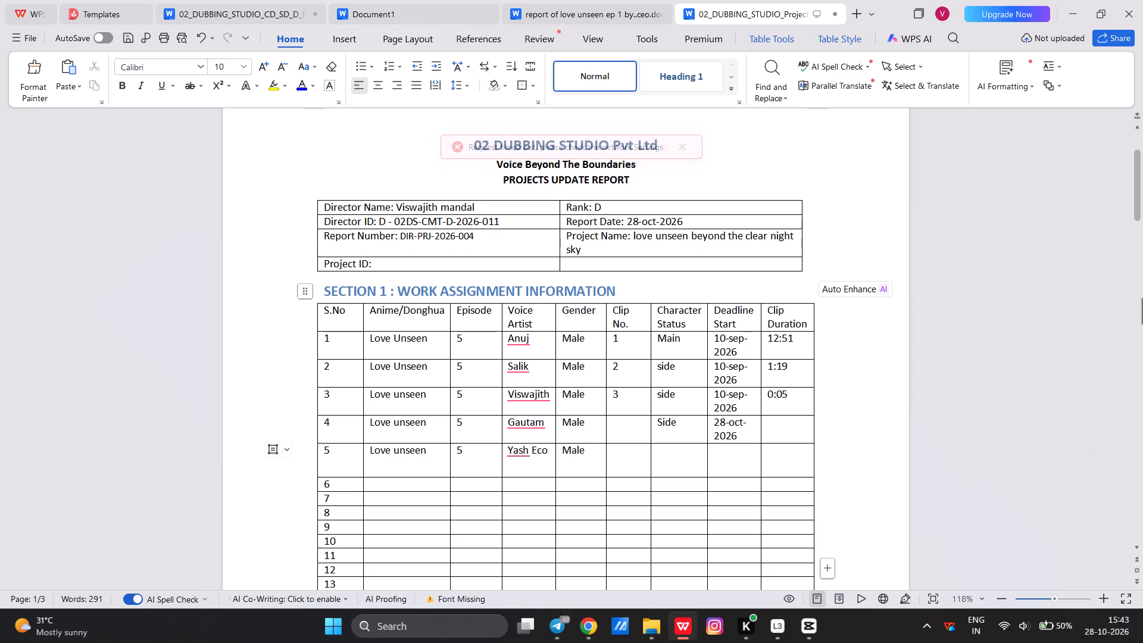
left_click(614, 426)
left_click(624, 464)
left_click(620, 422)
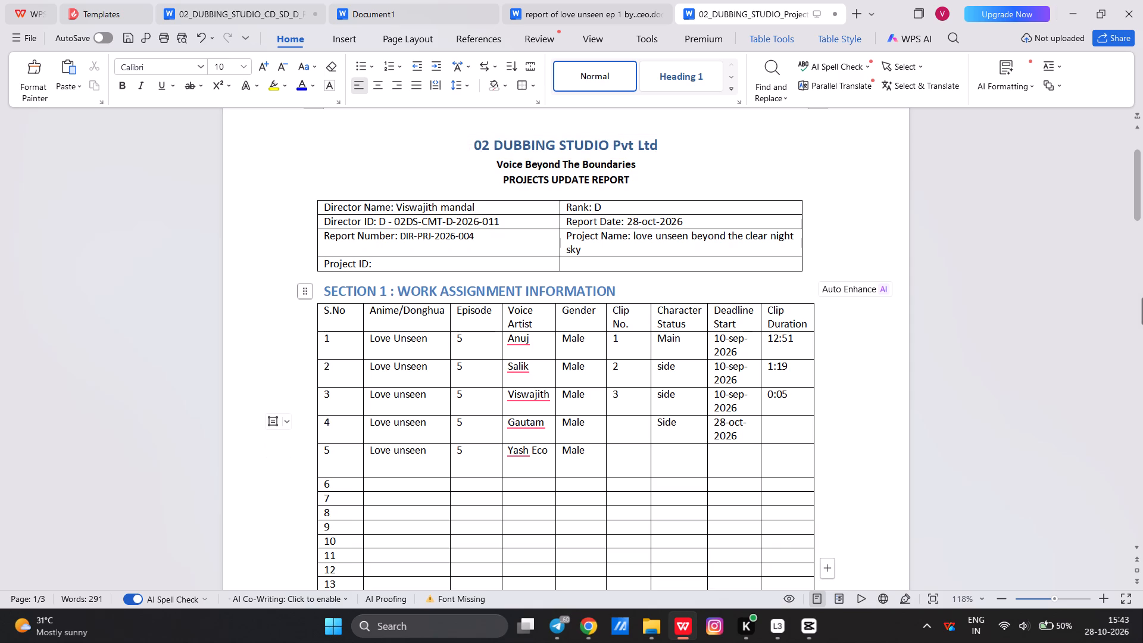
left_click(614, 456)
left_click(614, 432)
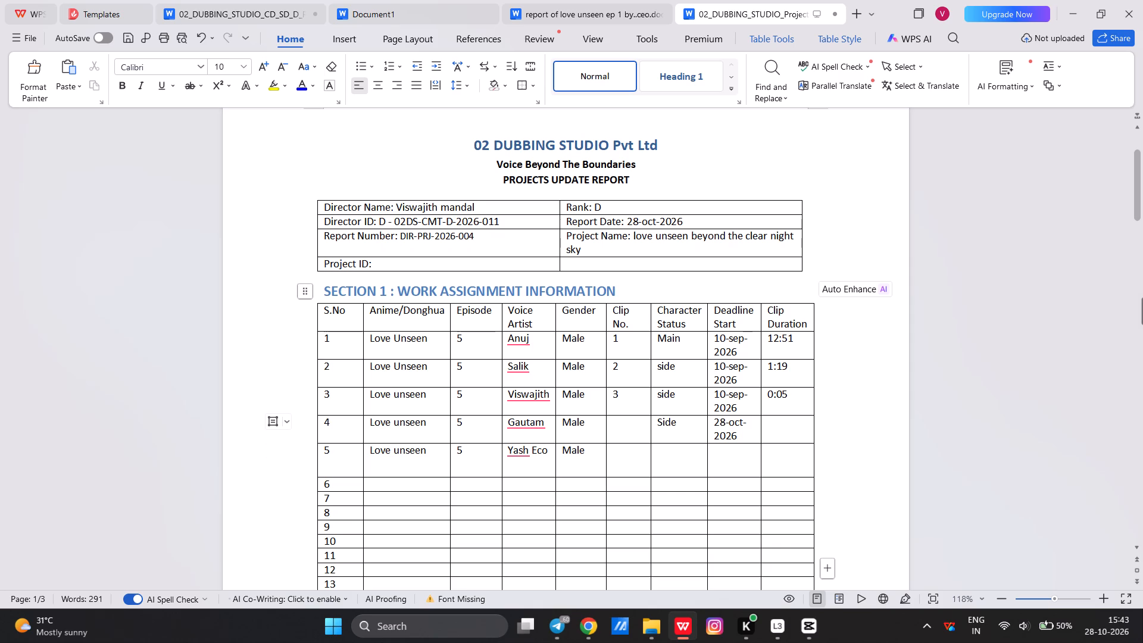
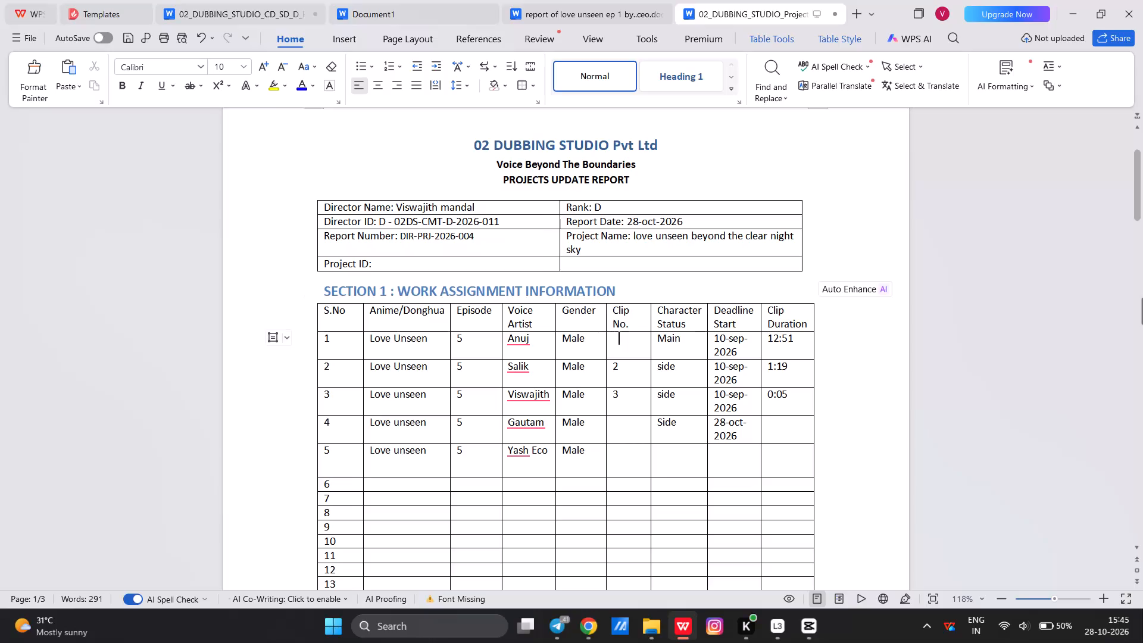
Enter Clip No. 2 for the first voice artist in row 1 of the work assignment table.
key("2")
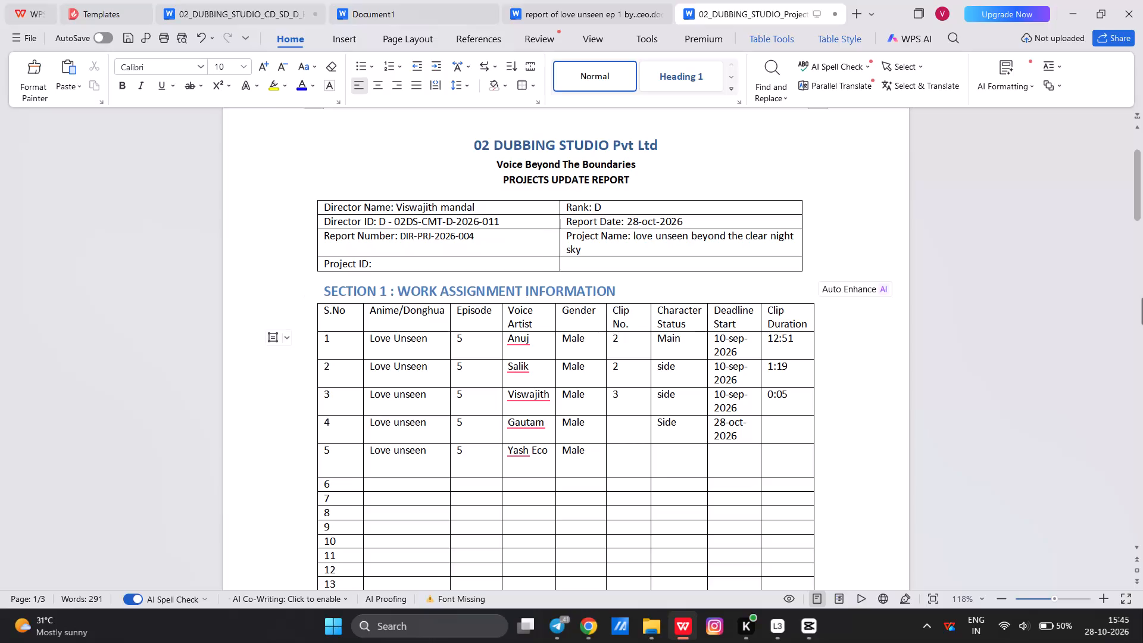
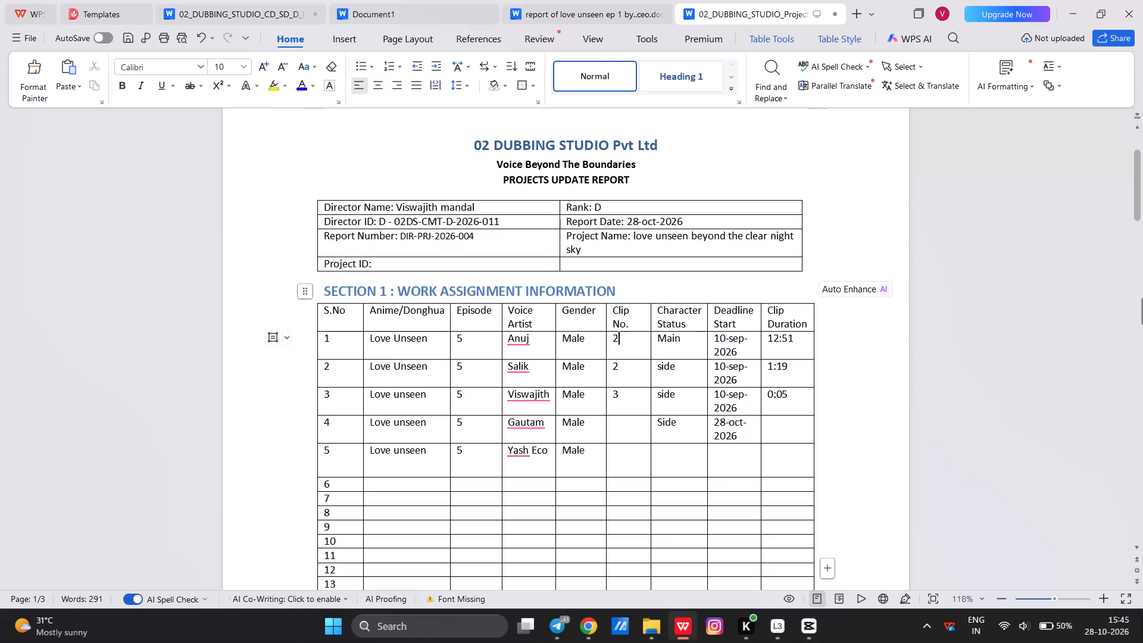
Change the Deadline Start date in row 1 of the work assignment table to 20-sep-2026.
left_click(722, 338)
key("Right")
key("BackSpace")
key("BackSpace")
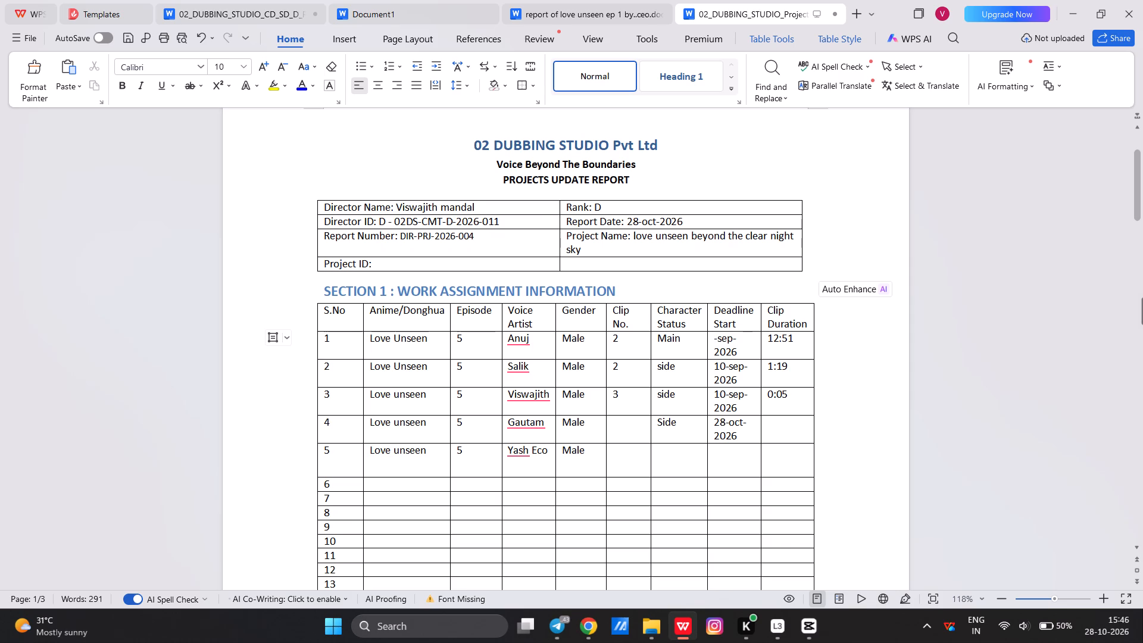
type("20")
Start editing the day of the Deadline Start date in row 4 of the work assignment table.
left_click(724, 420)
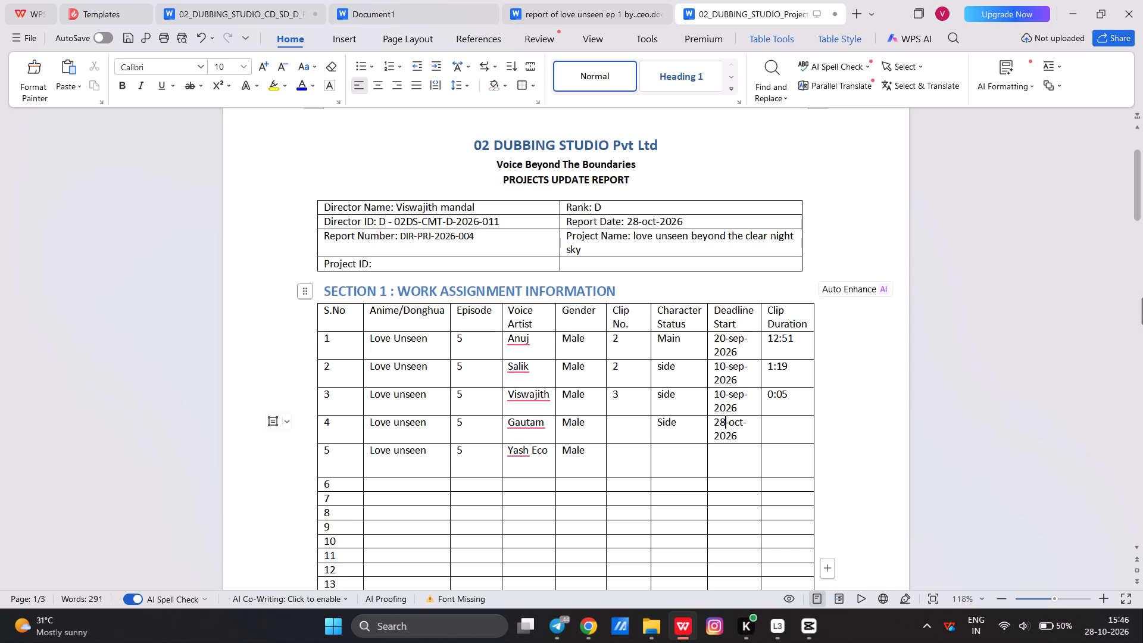
Set the Deadline Start date in row 4 of the work assignment table to 20-oct-2026.
key("BackSpace")
key("BackSpace")
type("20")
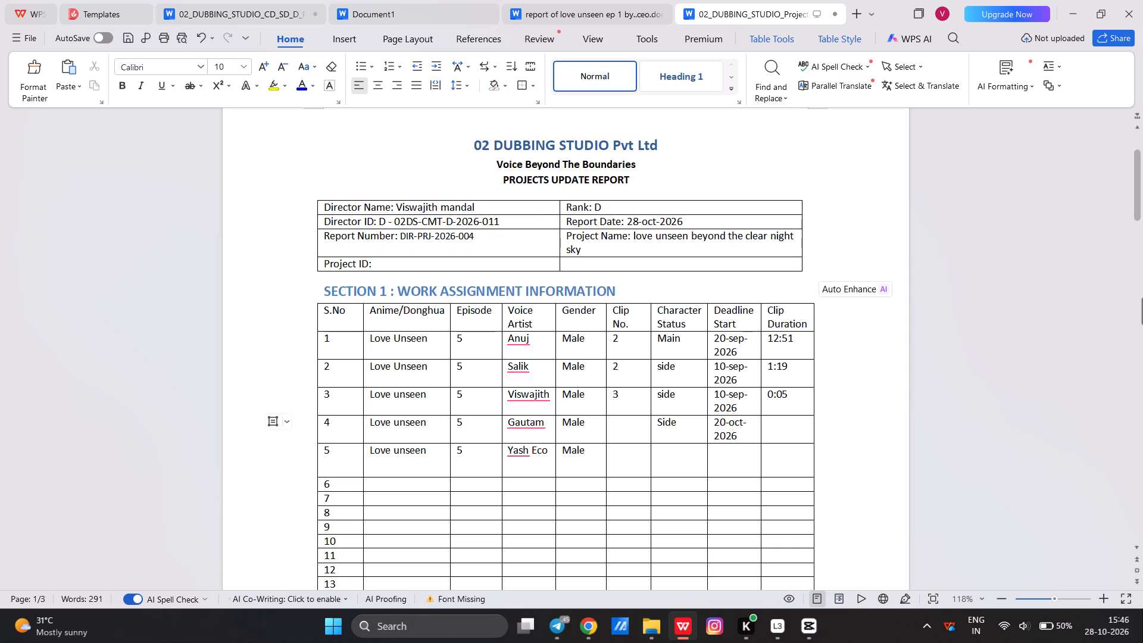
Change the Deadline Start dates in rows 3 and 2 of the work assignment table to 20-sep-2026.
left_click(722, 395)
key("Right")
key("Left")
key("BackSpace")
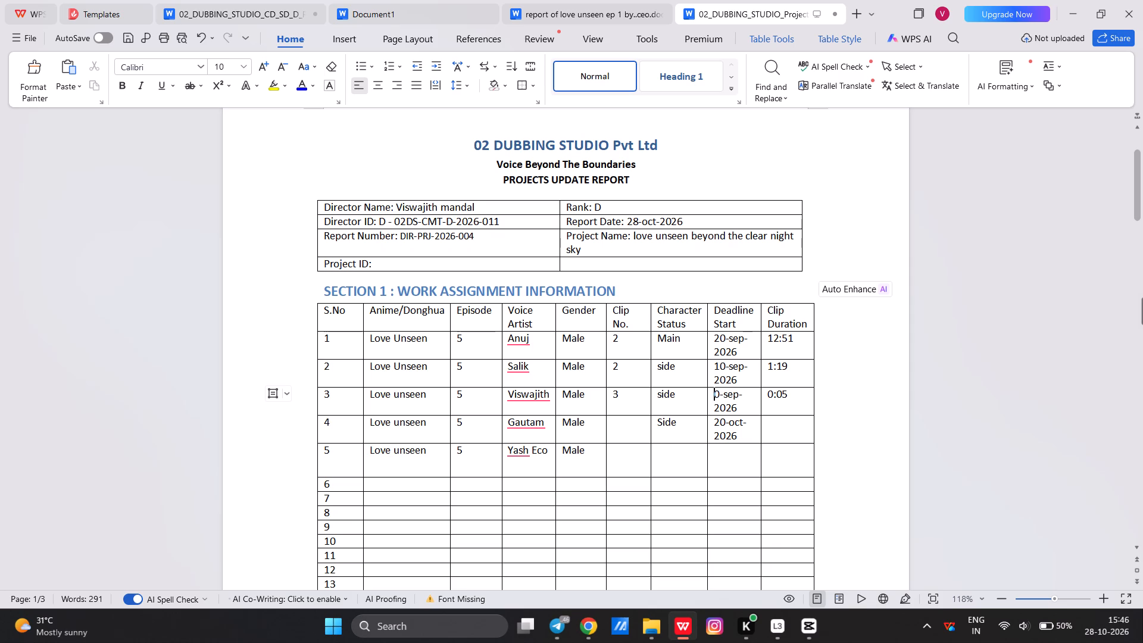
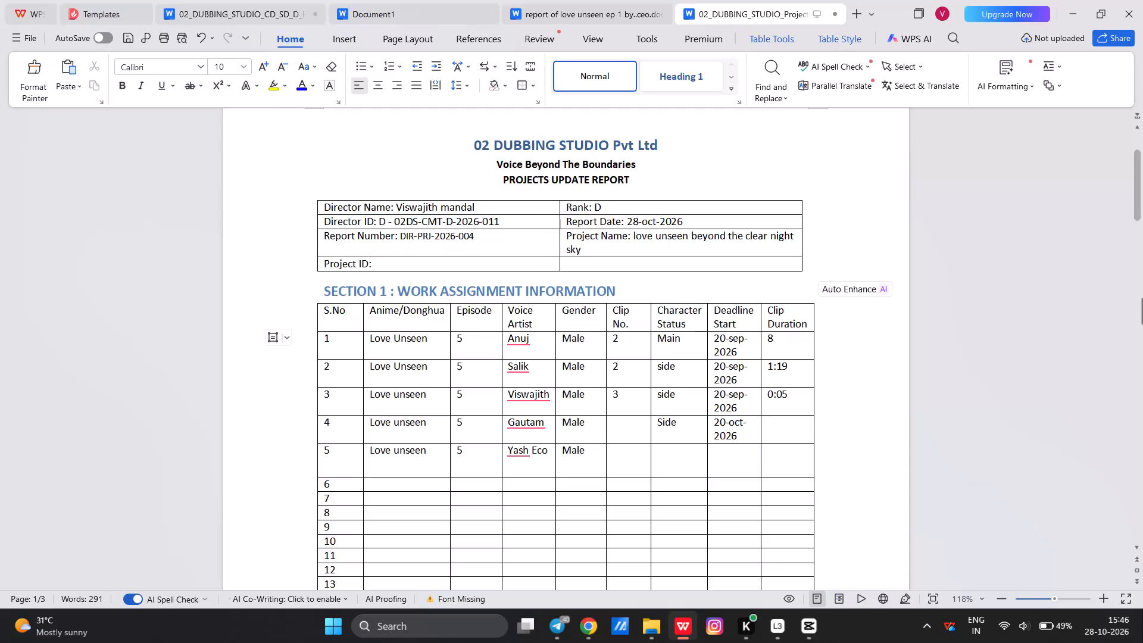
Complete the Clip Duration in row 1 of the work assignment table as 08:51.
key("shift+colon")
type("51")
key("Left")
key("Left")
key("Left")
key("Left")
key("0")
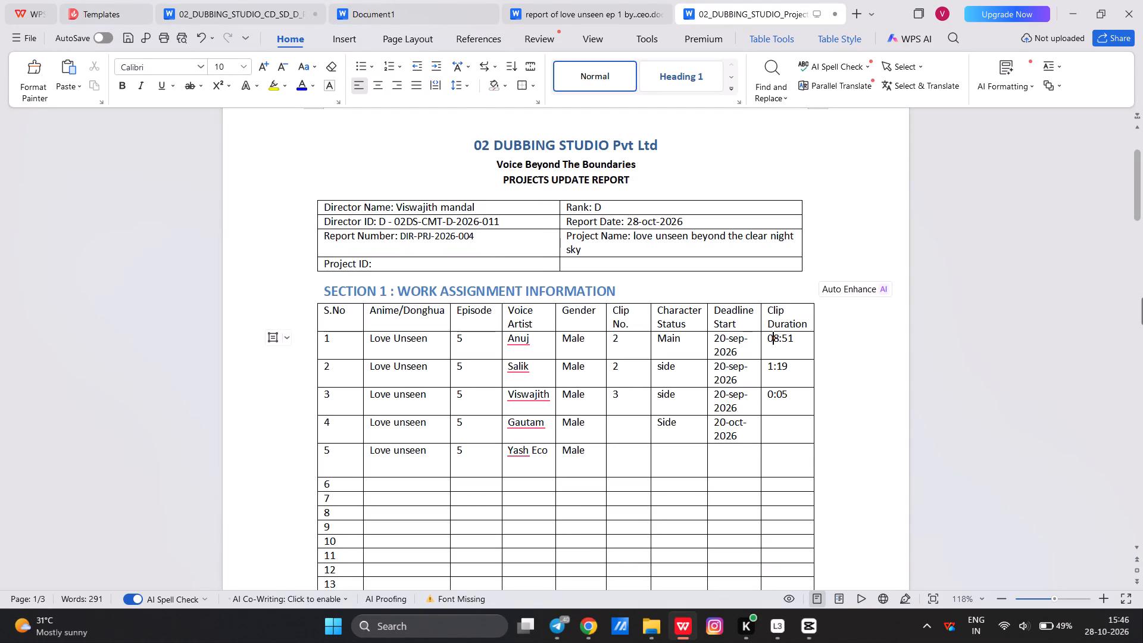
Clear the Clip Duration in row 2 of the work assignment table.
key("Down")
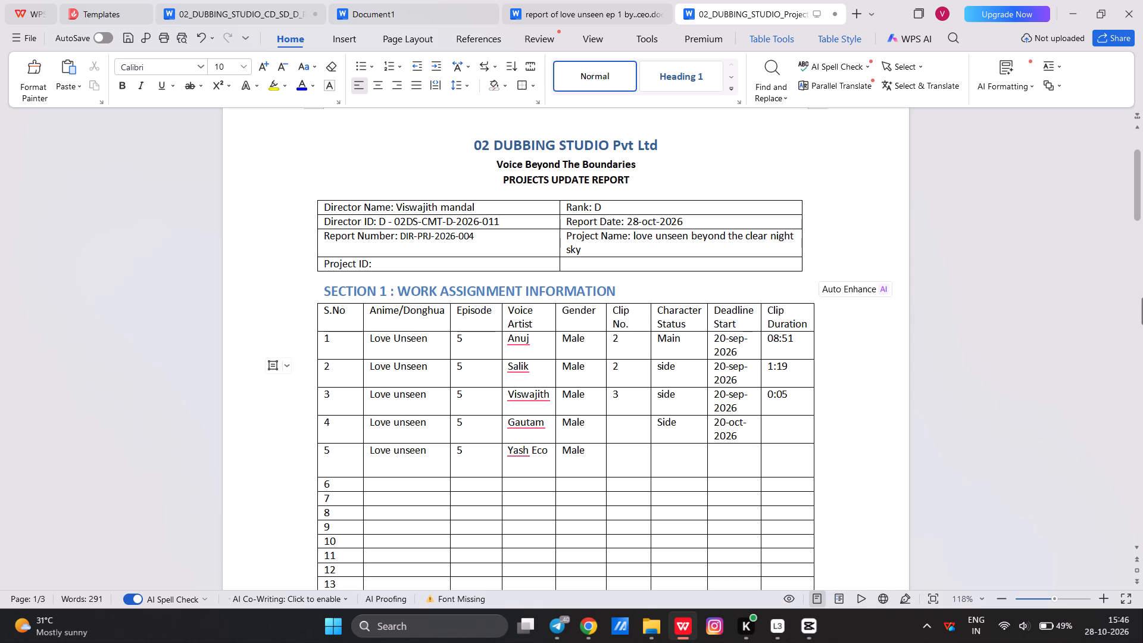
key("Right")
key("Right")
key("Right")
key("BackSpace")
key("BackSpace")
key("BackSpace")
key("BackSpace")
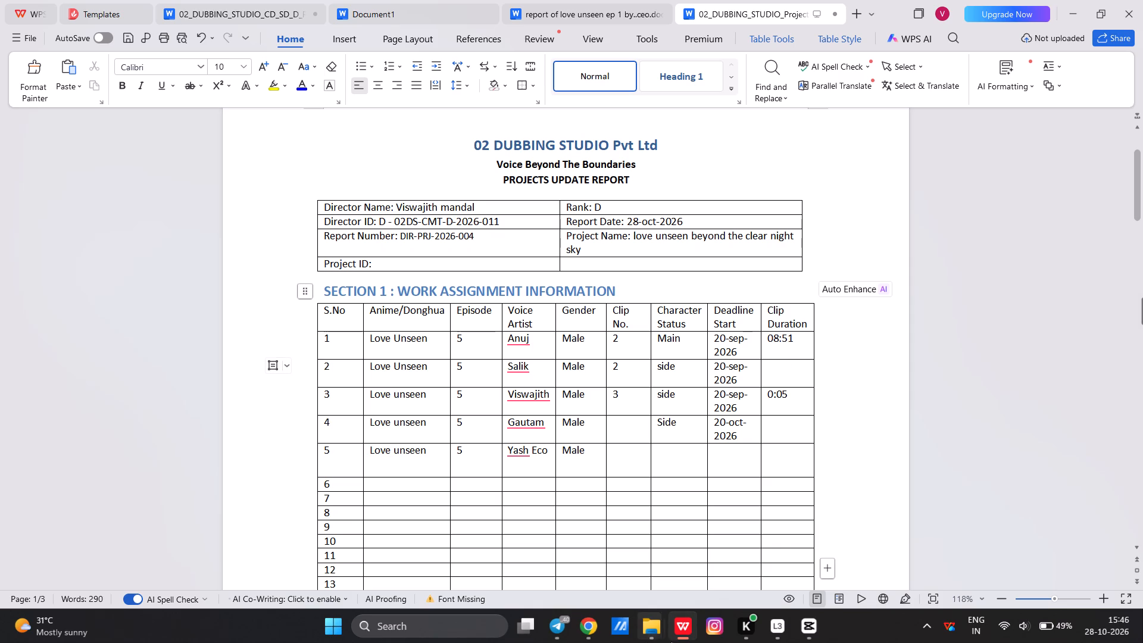
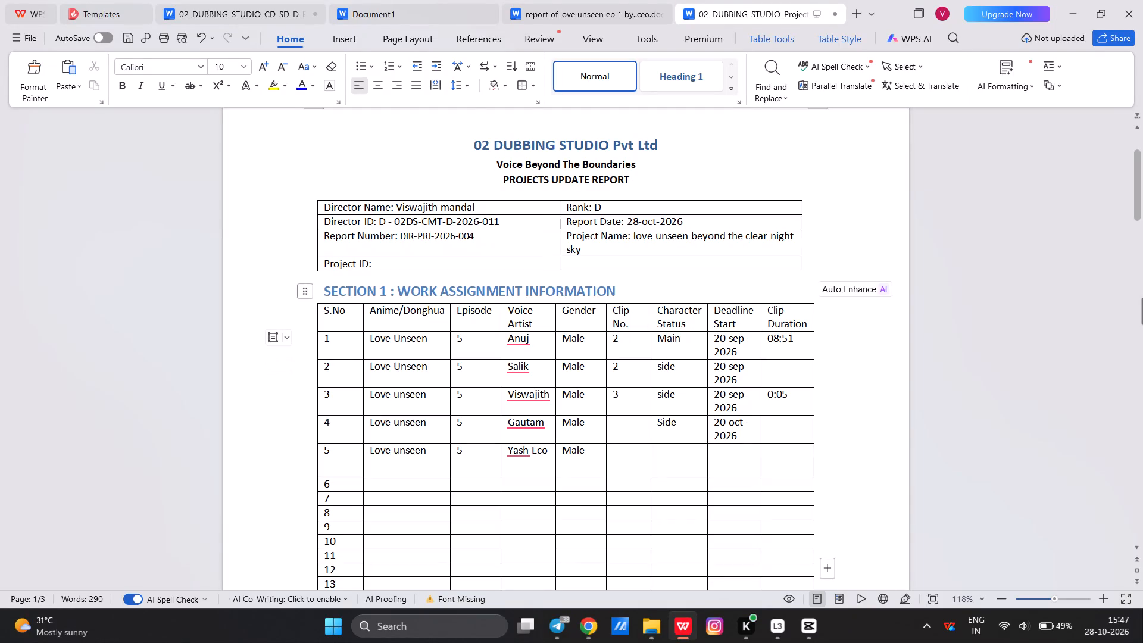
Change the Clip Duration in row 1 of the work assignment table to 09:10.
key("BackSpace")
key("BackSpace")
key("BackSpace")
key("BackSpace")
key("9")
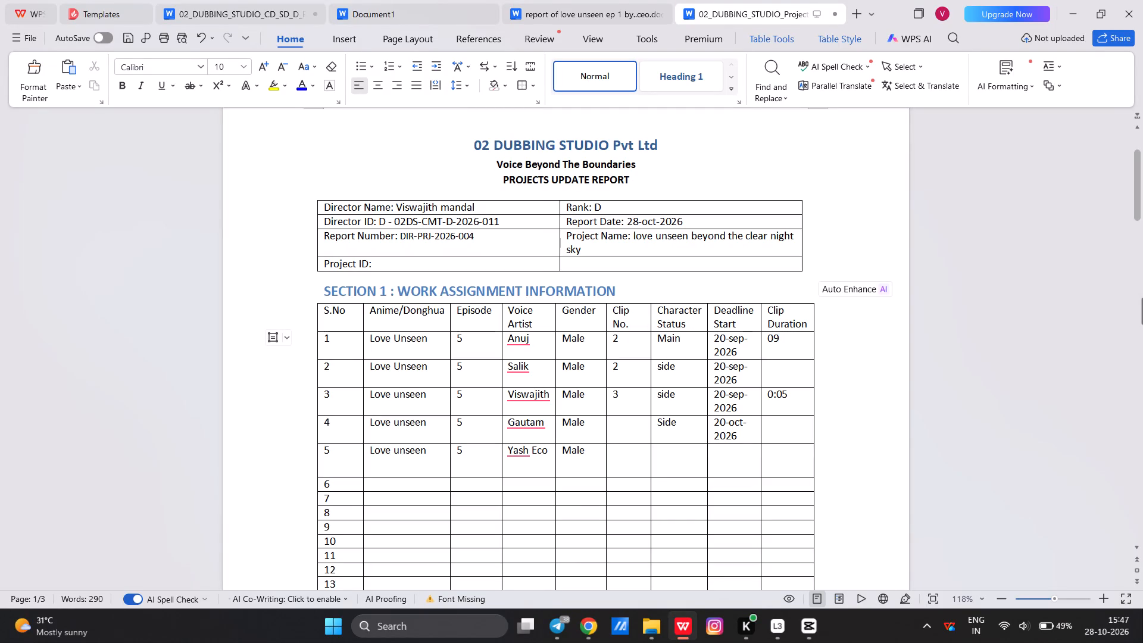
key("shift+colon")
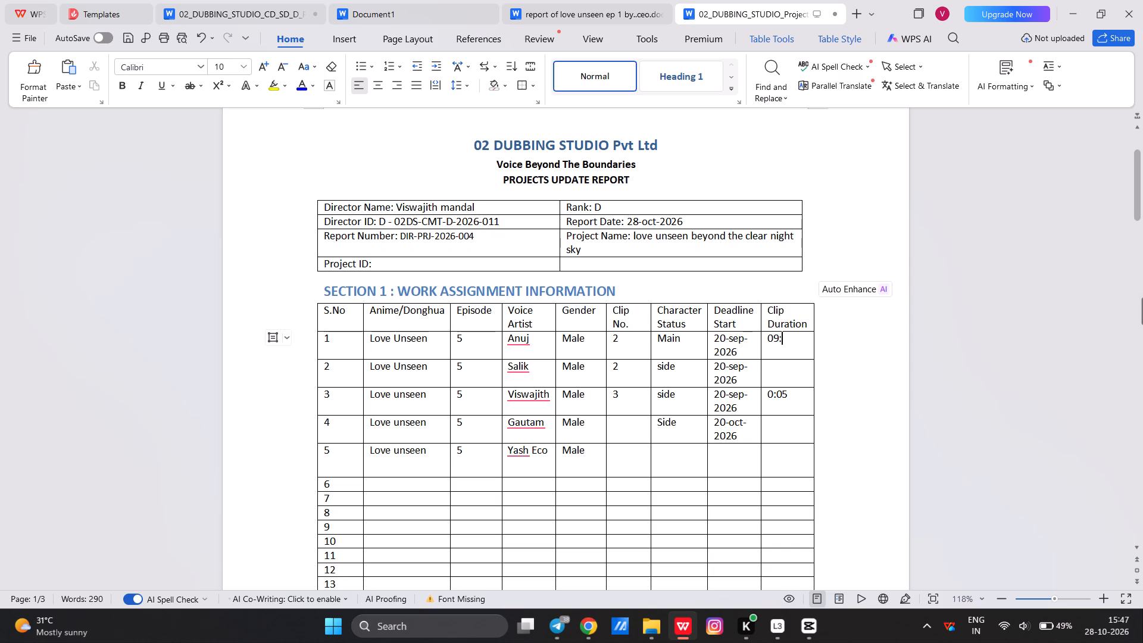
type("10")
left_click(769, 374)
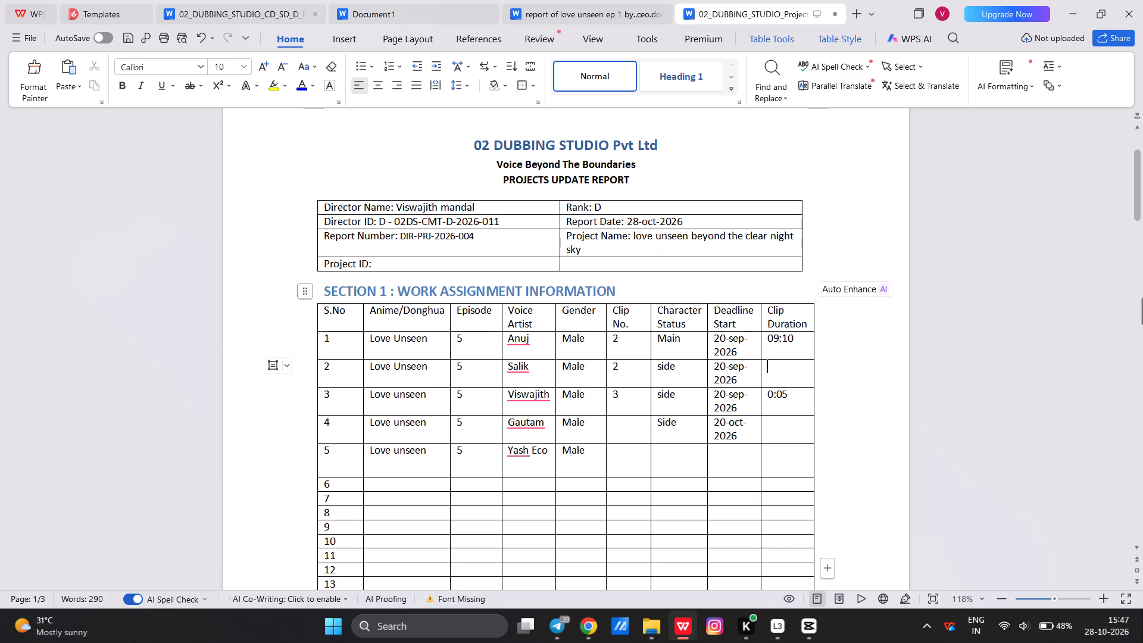
Set the Clip Duration in row 1 of the work assignment table to 08:51.
left_click(795, 339)
key("BackSpace")
key("BackSpace")
key("BackSpace")
key("BackSpace")
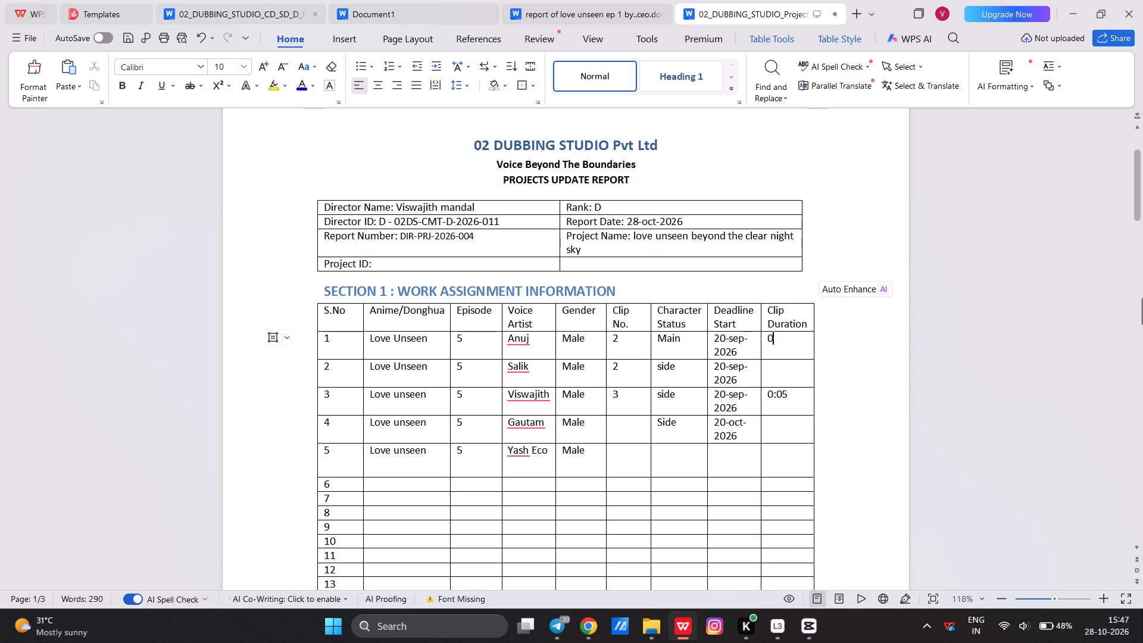
key("8")
key("shift+colon")
type("51")
Enter 04:40 as the Clip Duration in row 2 of the work assignment table.
left_click(774, 369)
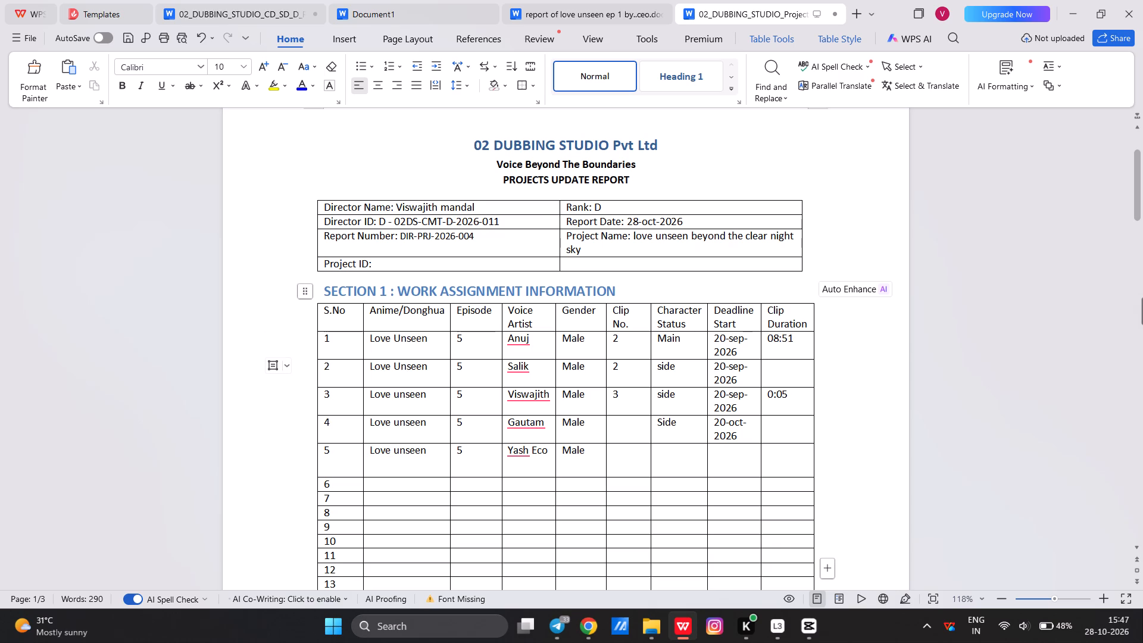
type("04")
key("shift+colon")
type("40")
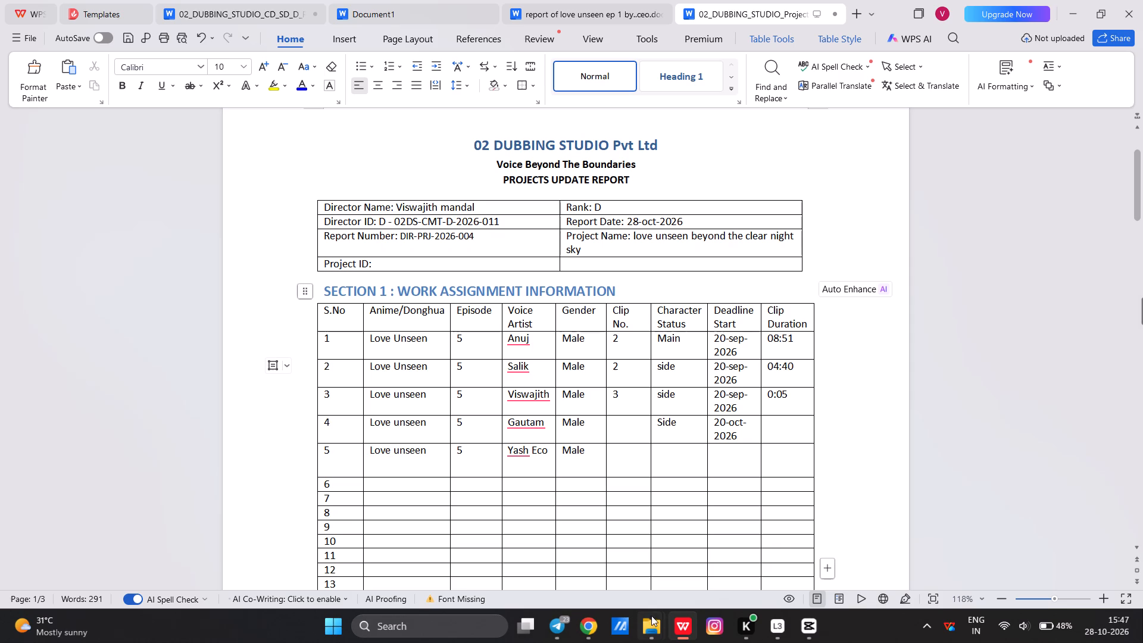
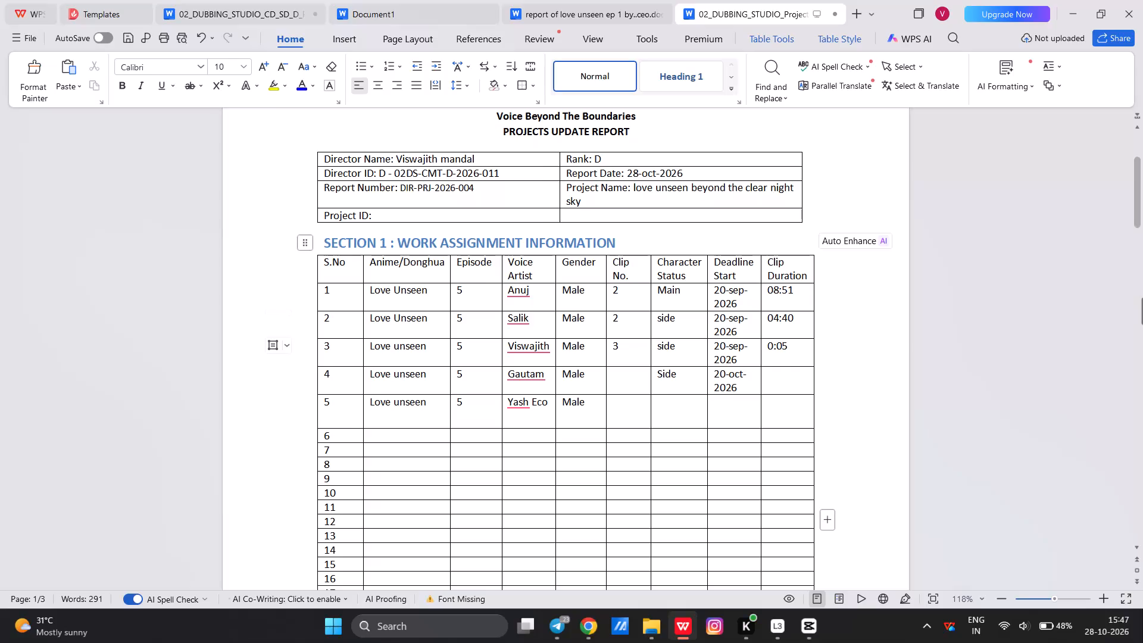
Clear the Clip Duration entry in row 3 of the work assignment table.
key("BackSpace")
key("BackSpace")
key("BackSpace")
key("BackSpace")
key("BackSpace")
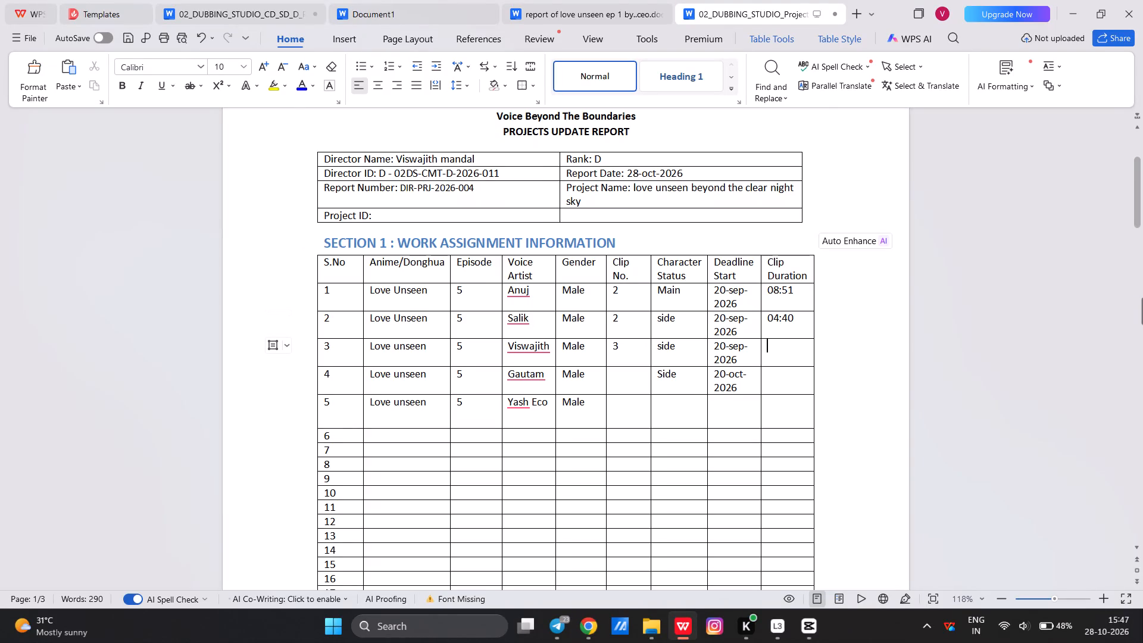
key("space")
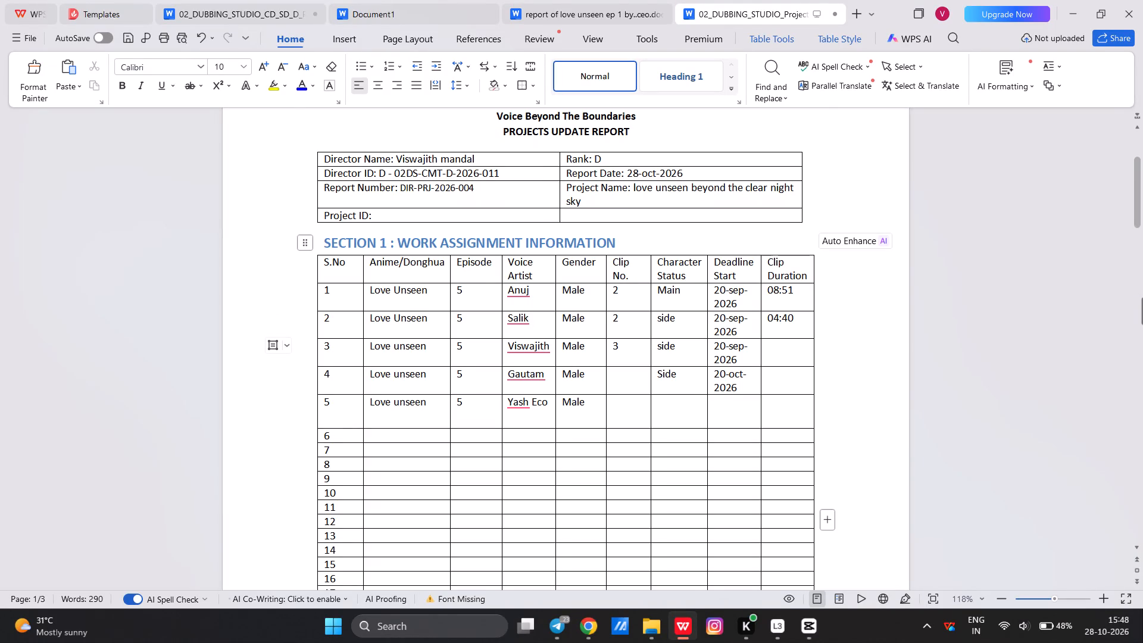
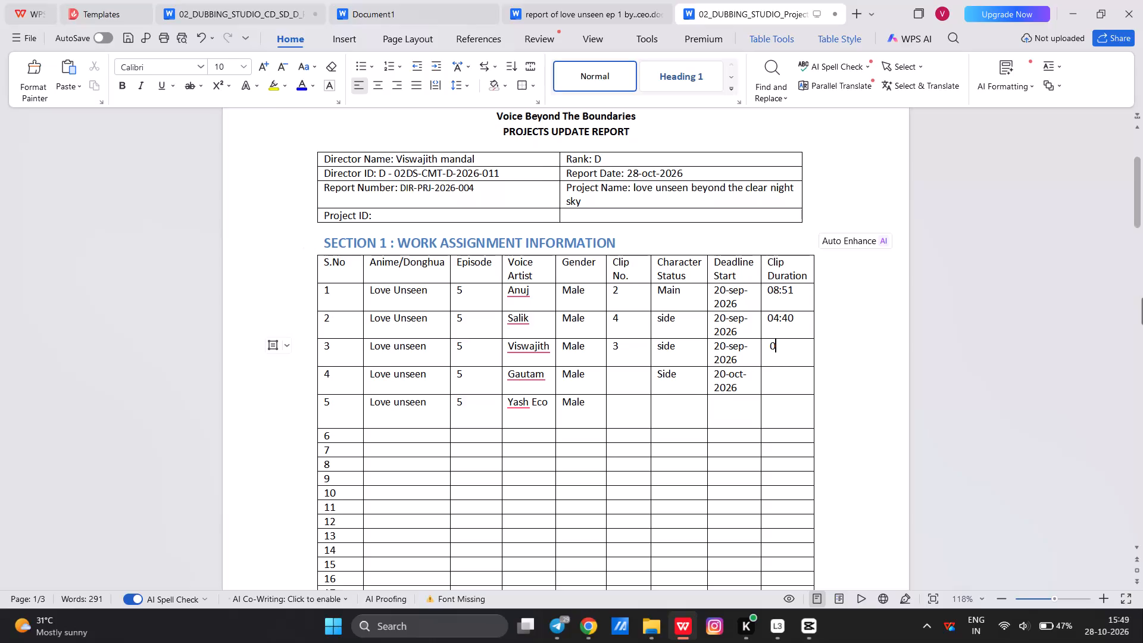
Enter 03:20 as the Clip Duration in row 3 of the work assignment table.
key("3")
key("shift+colon")
type("20")
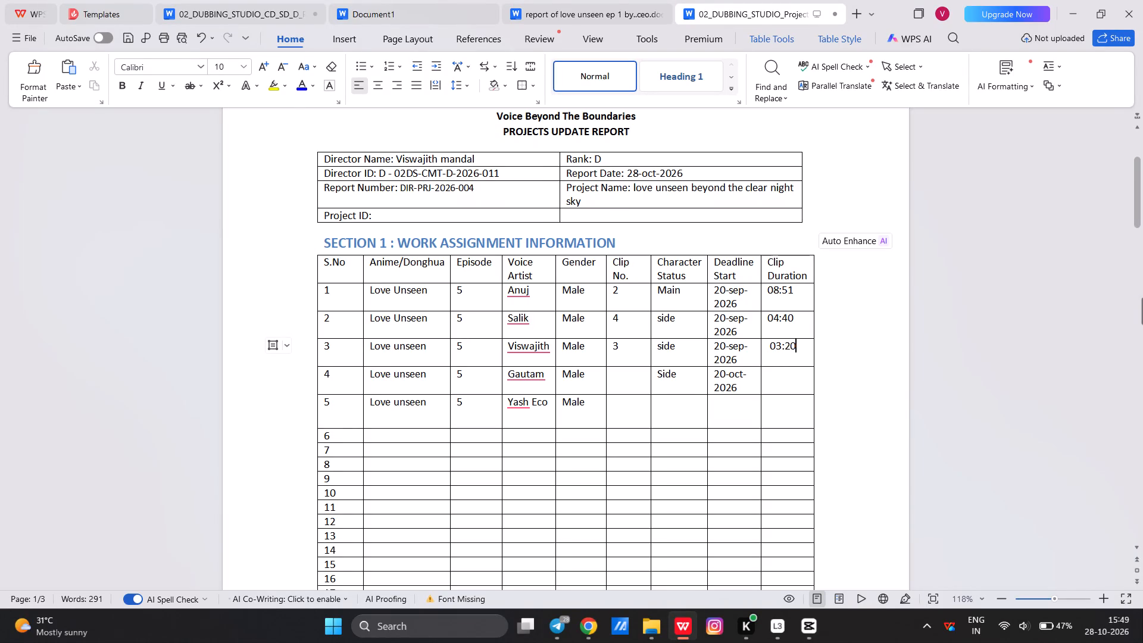
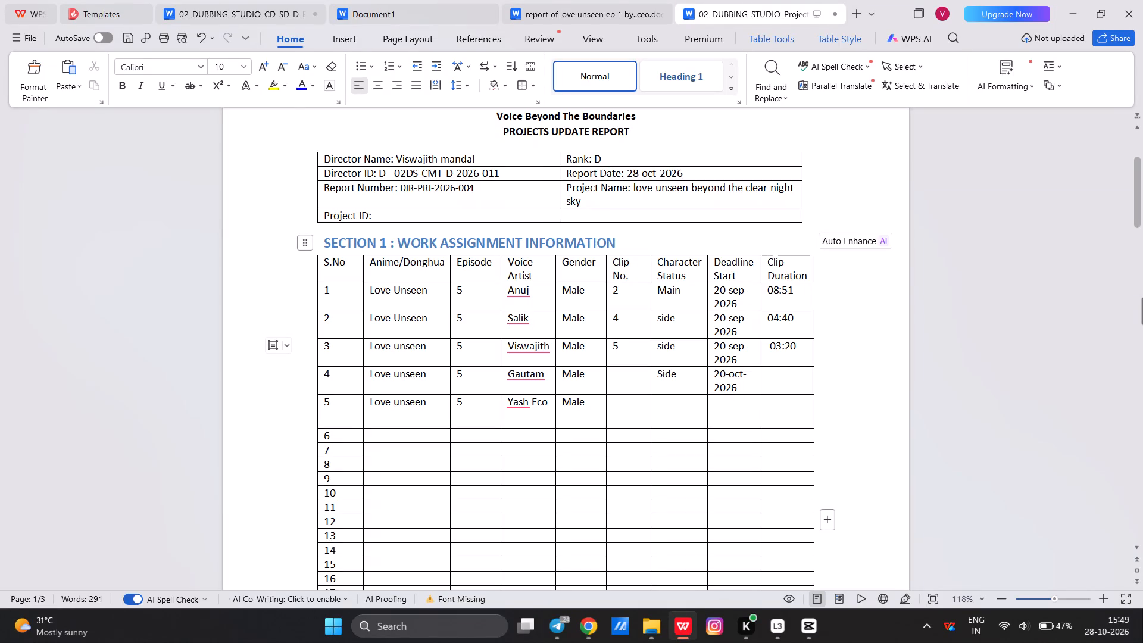
Correct the Deadline Start in row 4 of the work assignment table to 20-sep-2026.
left_click(742, 372)
key("BackSpace")
key("BackSpace")
key("BackSpace")
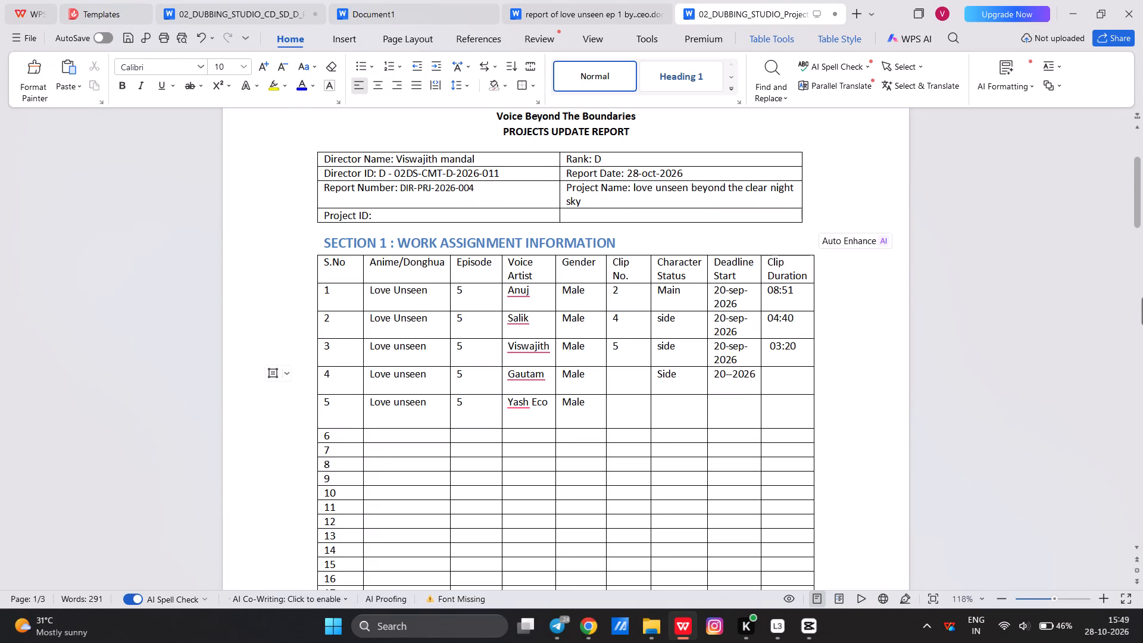
type("sep")
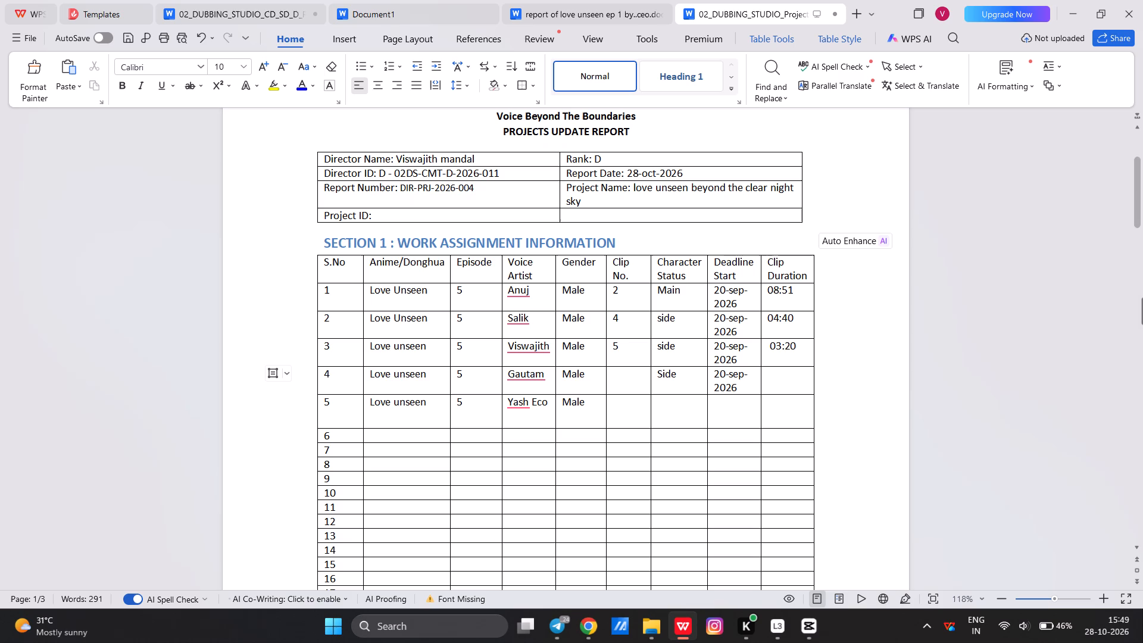
Enter 5 as the Clip No. in rows 4 and 5 of the work assignment table.
left_click(618, 378)
key("5")
left_click(630, 405)
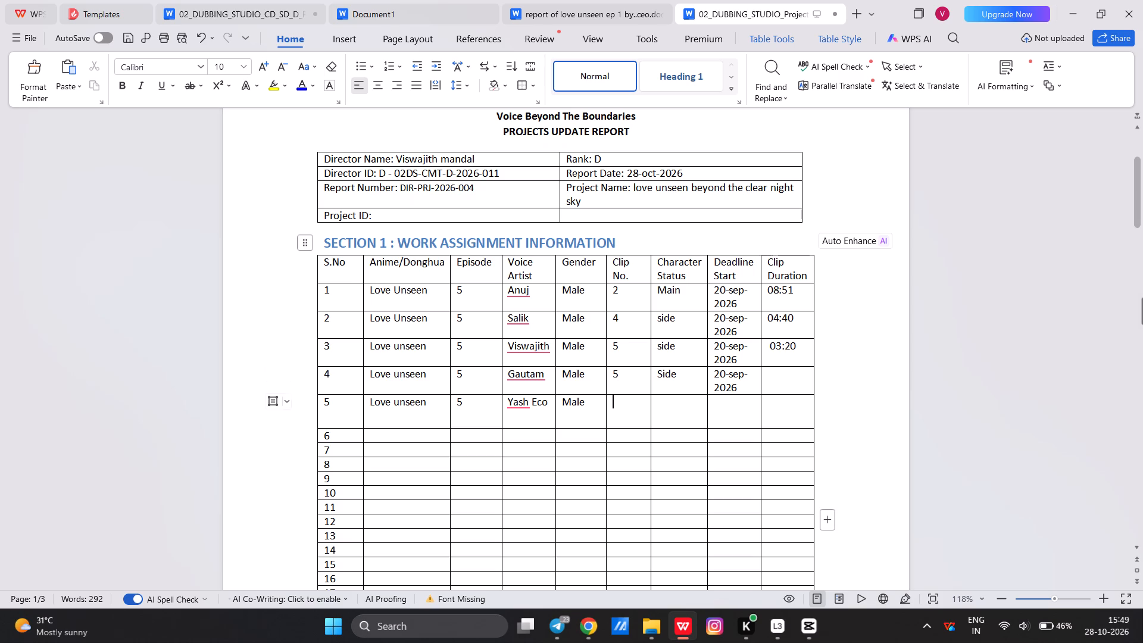
key("5")
Fill in row 5 of the work assignment table with Character Status side and Deadline Start 20-sep-2026.
left_click(680, 407)
type("side")
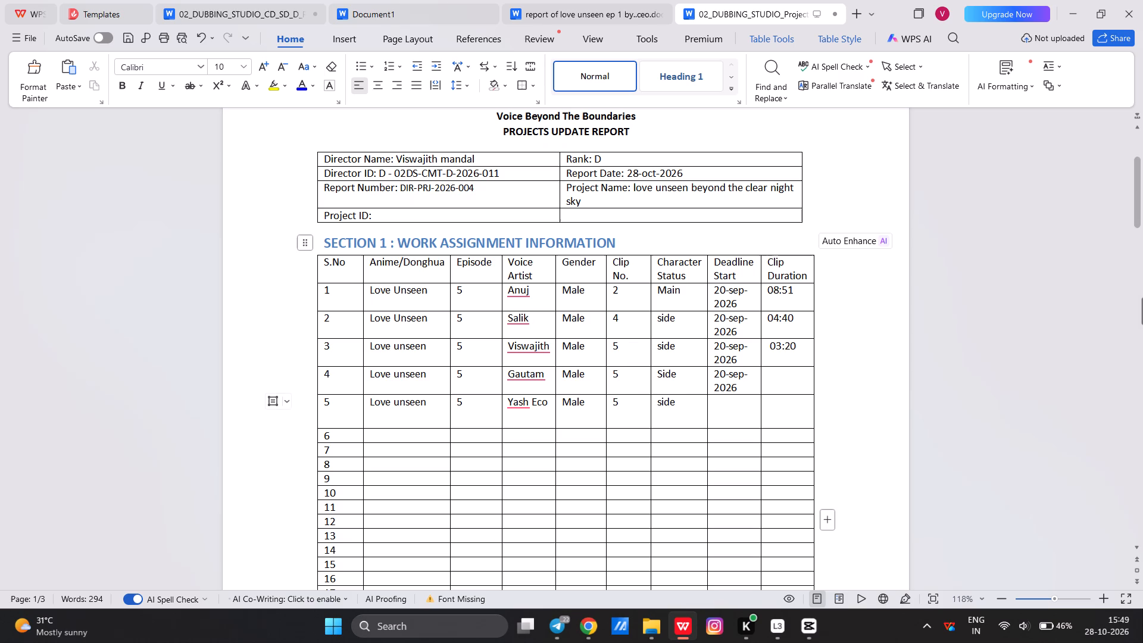
left_click(729, 409)
type("20-")
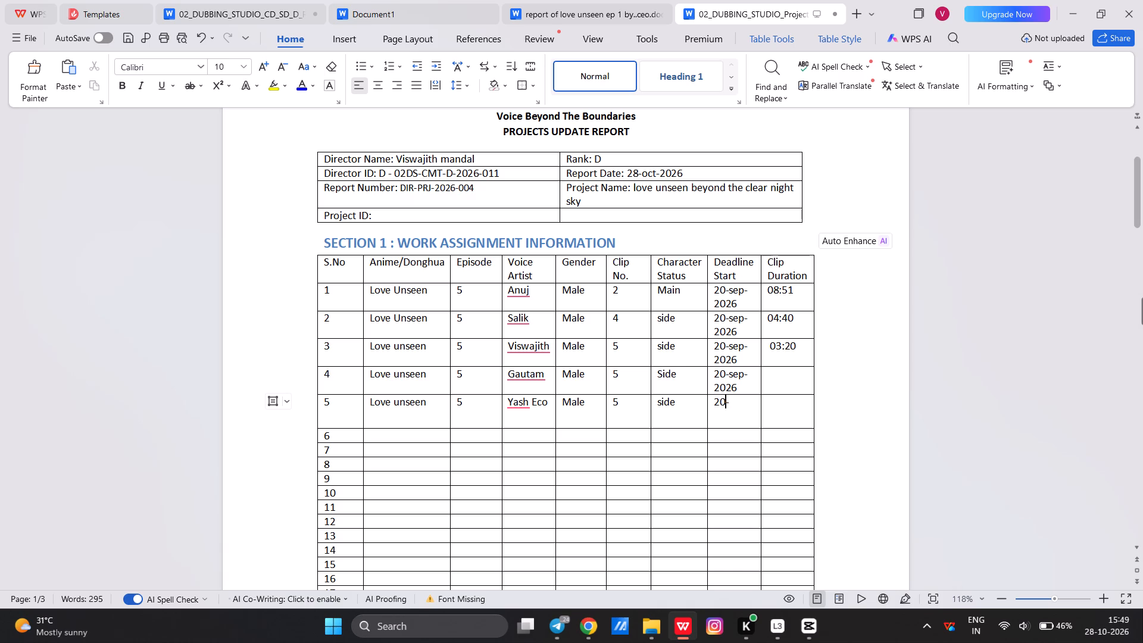
type("sep")
key("minus")
type("2026")
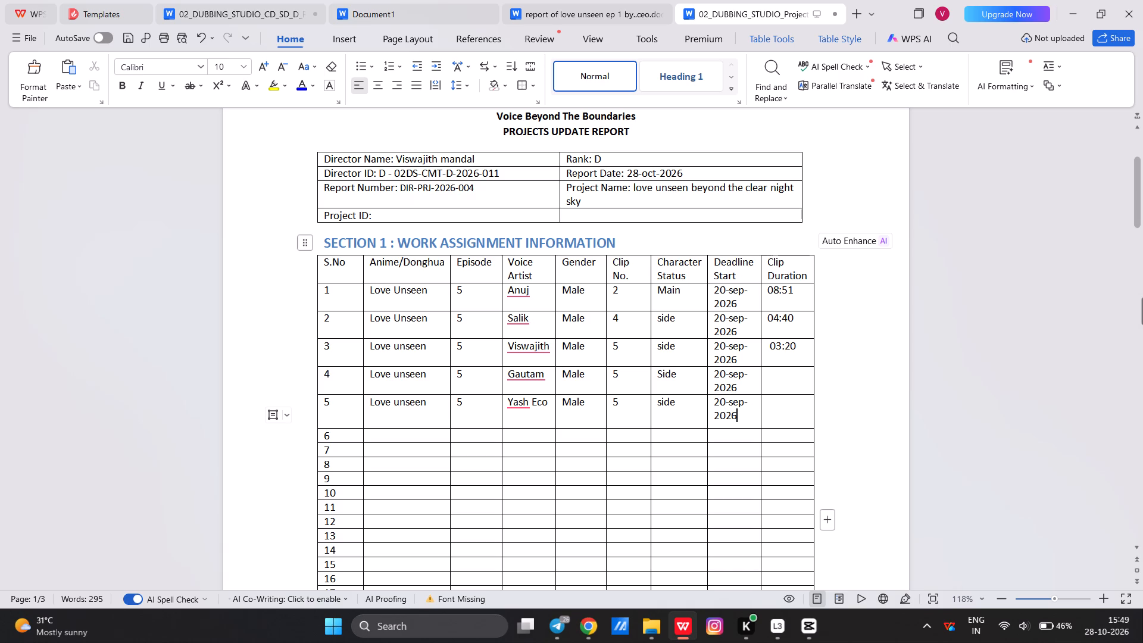
Enter 01:00 as the Clip Duration in rows 4 and 5 of the work assignment table.
left_click_drag(795, 386, 797, 379)
type("01")
key("shift+colon")
type("00")
left_click(785, 405)
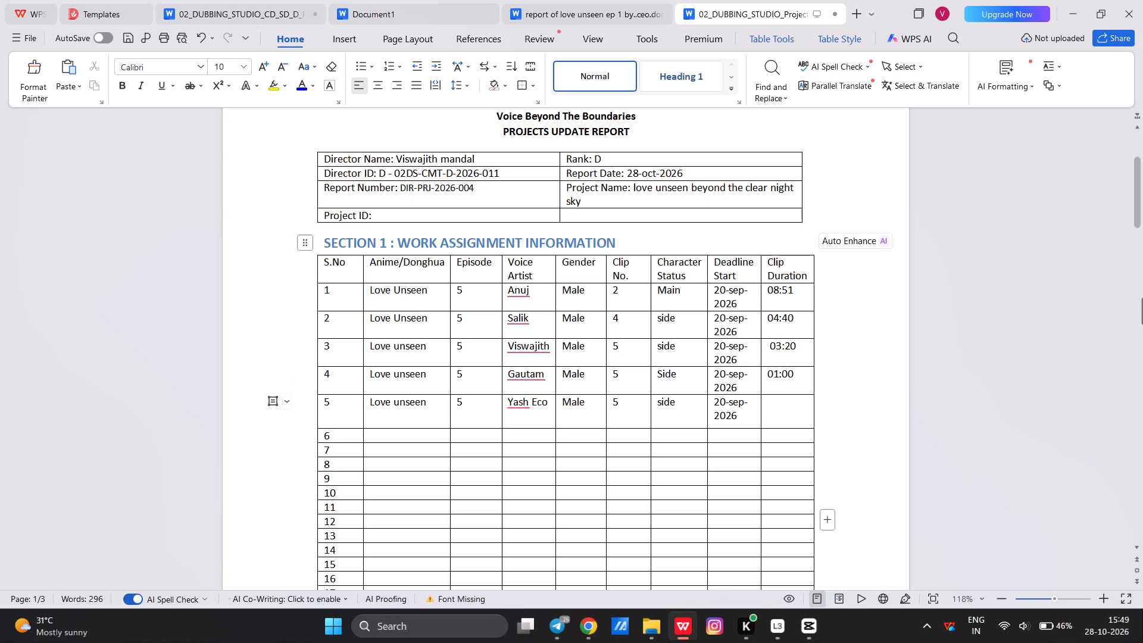
type("01")
key("shift+colon")
type("00")
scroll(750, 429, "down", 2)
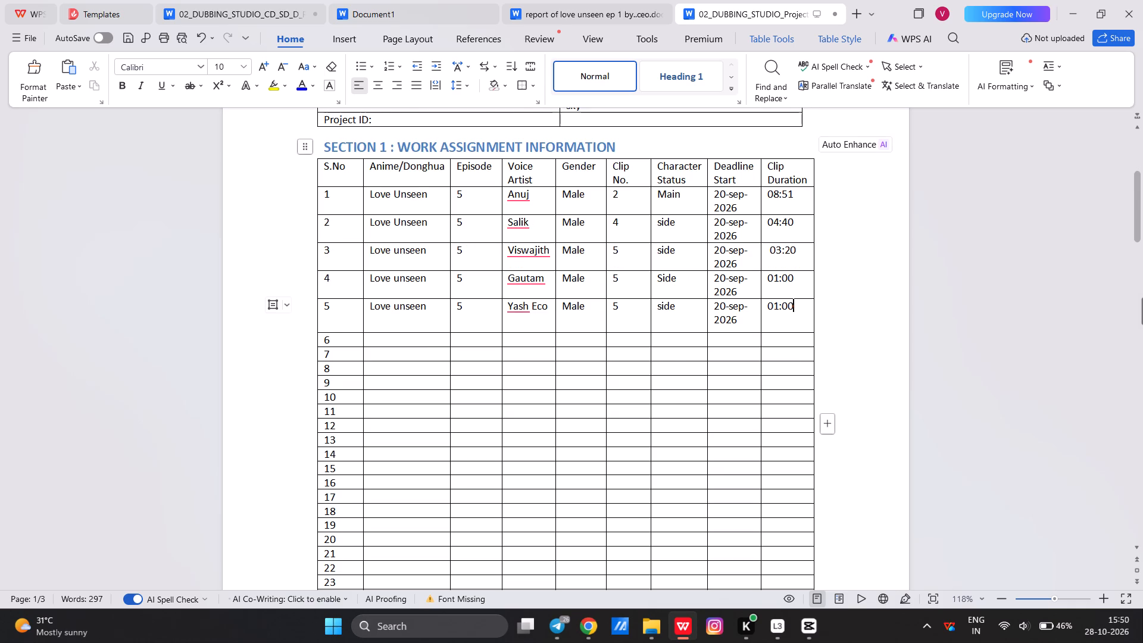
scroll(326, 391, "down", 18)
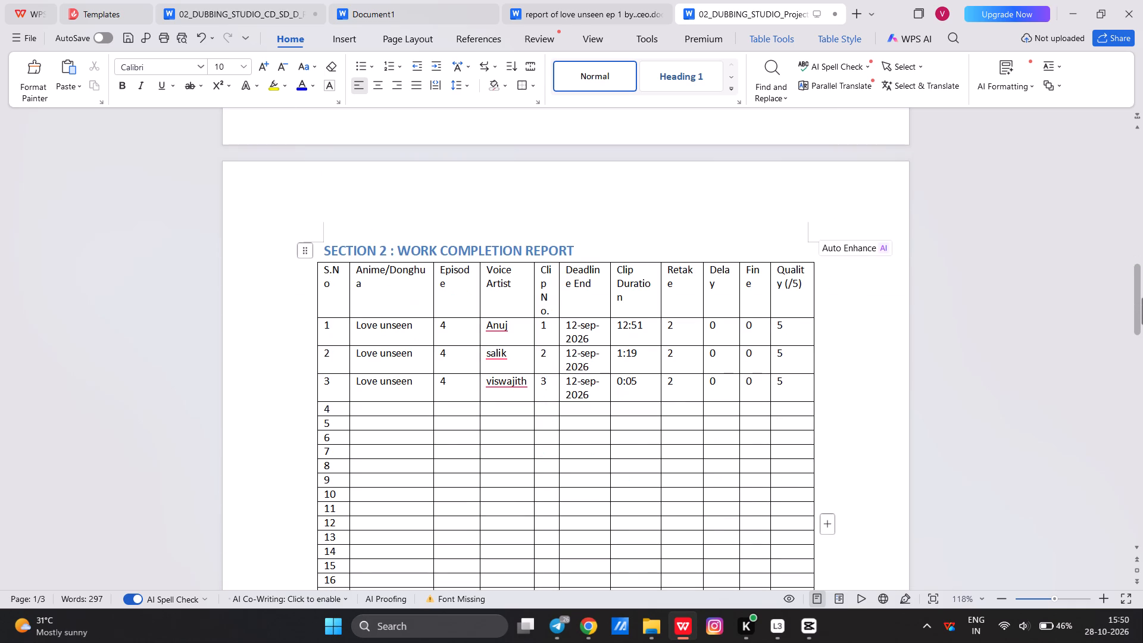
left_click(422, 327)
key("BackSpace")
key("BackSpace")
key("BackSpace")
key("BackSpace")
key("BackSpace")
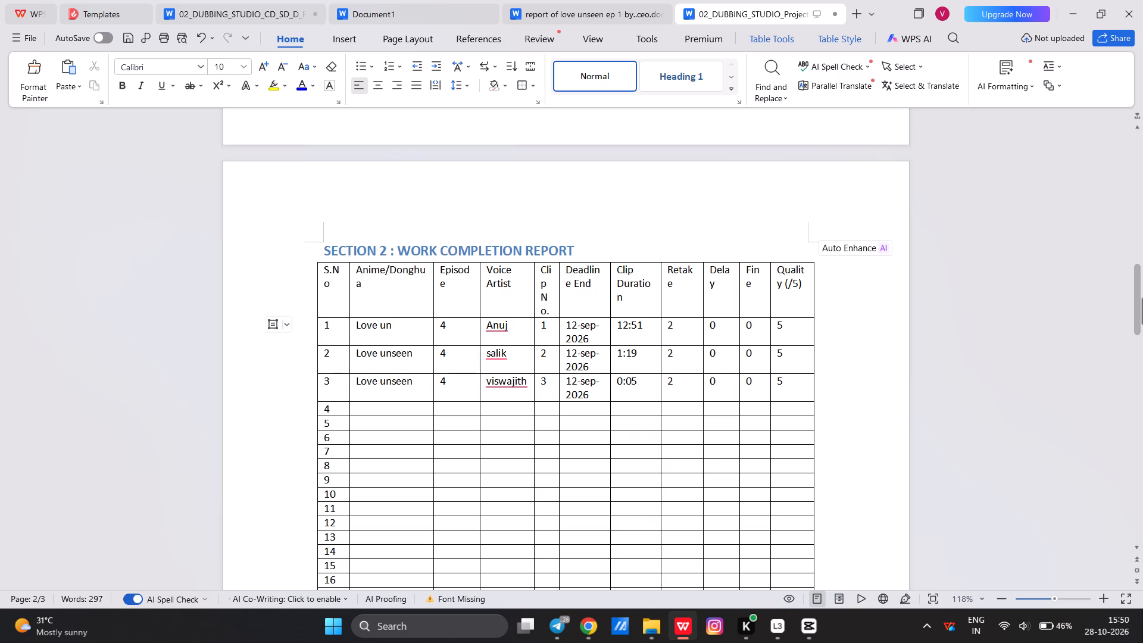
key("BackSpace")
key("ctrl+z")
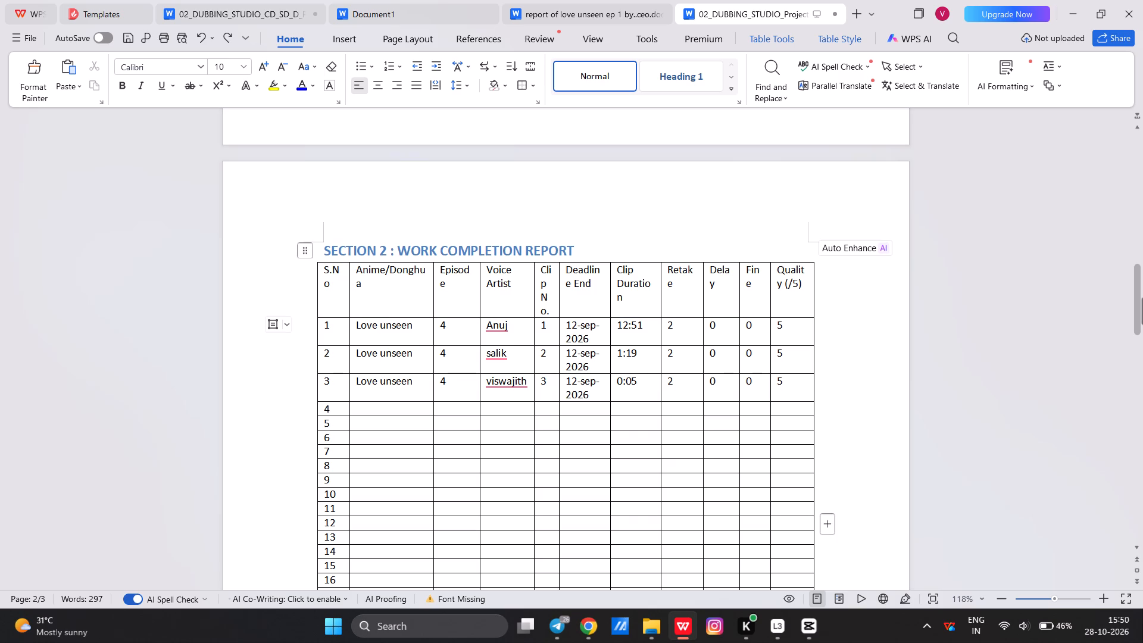
Change the Episode to 5 in rows 1, 2 and 3 of the Section 2 work completion table.
left_click(467, 330)
key("BackSpace")
key("5")
left_click(459, 358)
key("BackSpace")
key("5")
left_click(469, 397)
key("BackSpace")
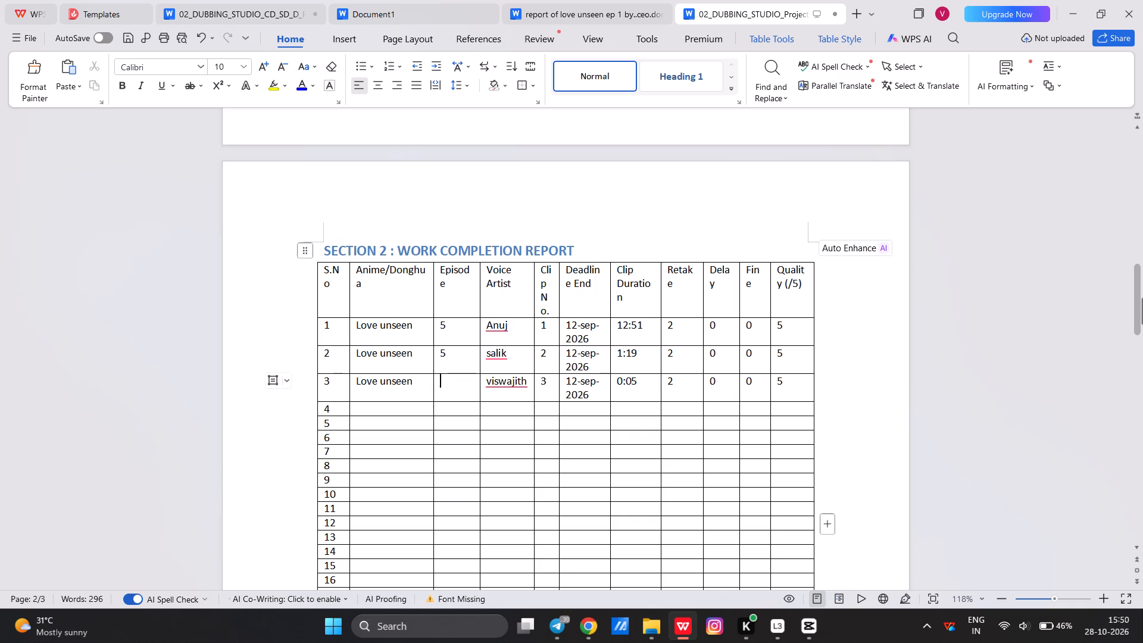
key("5")
Copy "Love unseen" from row 3 of the work completion table into the Anime/Donghua cells of rows 4 and 5.
left_click(377, 408)
left_click_drag(419, 383, 355, 383)
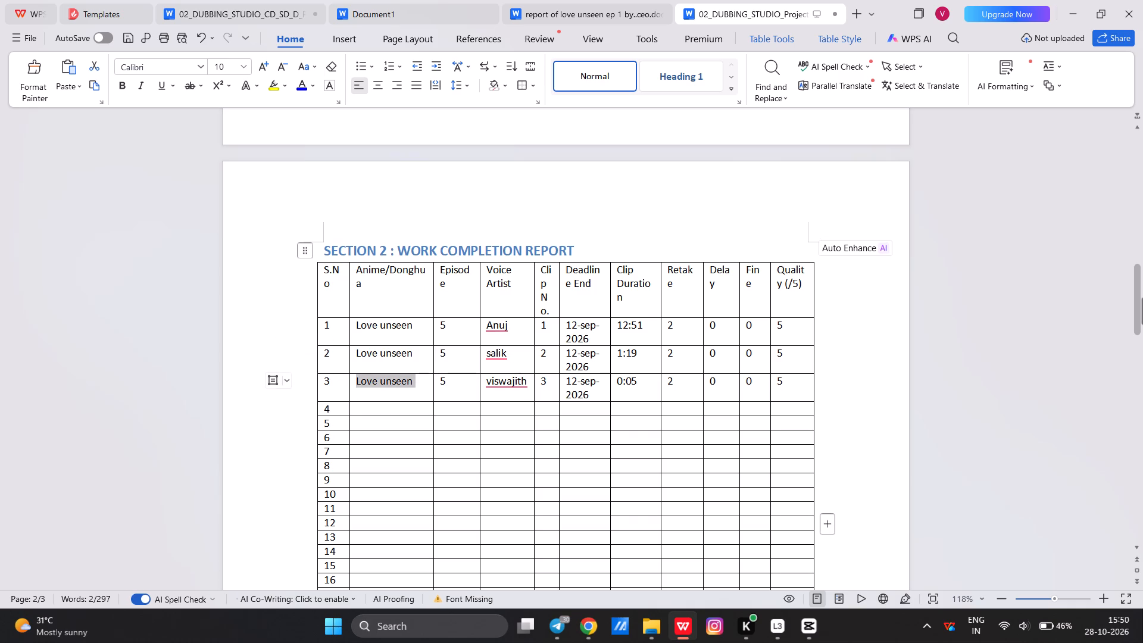
key("ctrl+c")
left_click(371, 413)
key("ctrl+v")
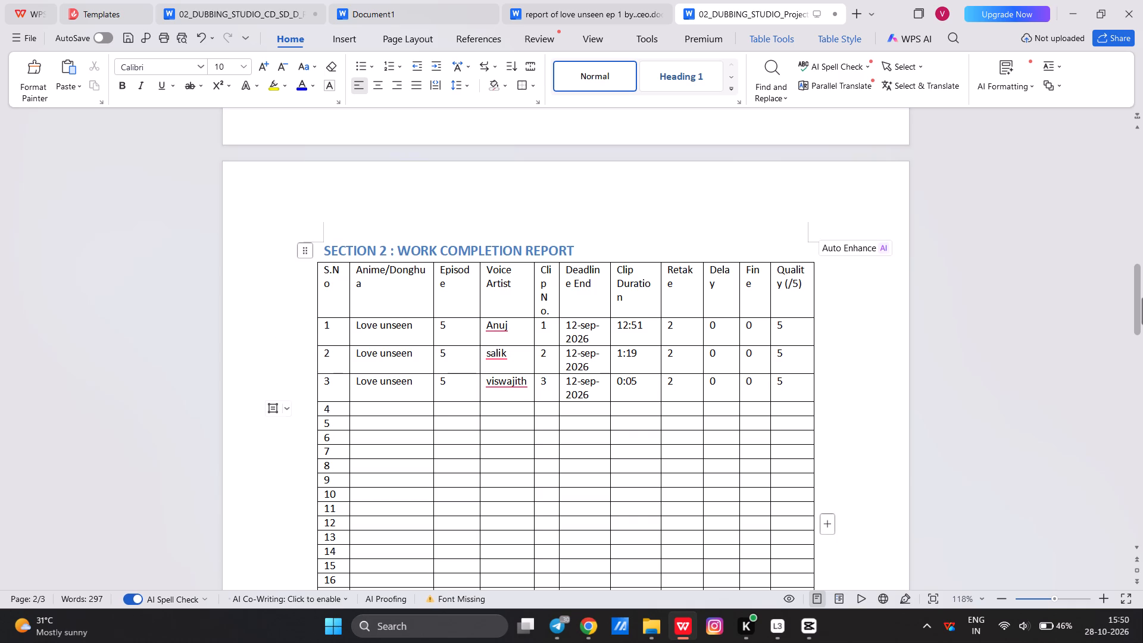
left_click(372, 423)
key("ctrl+v")
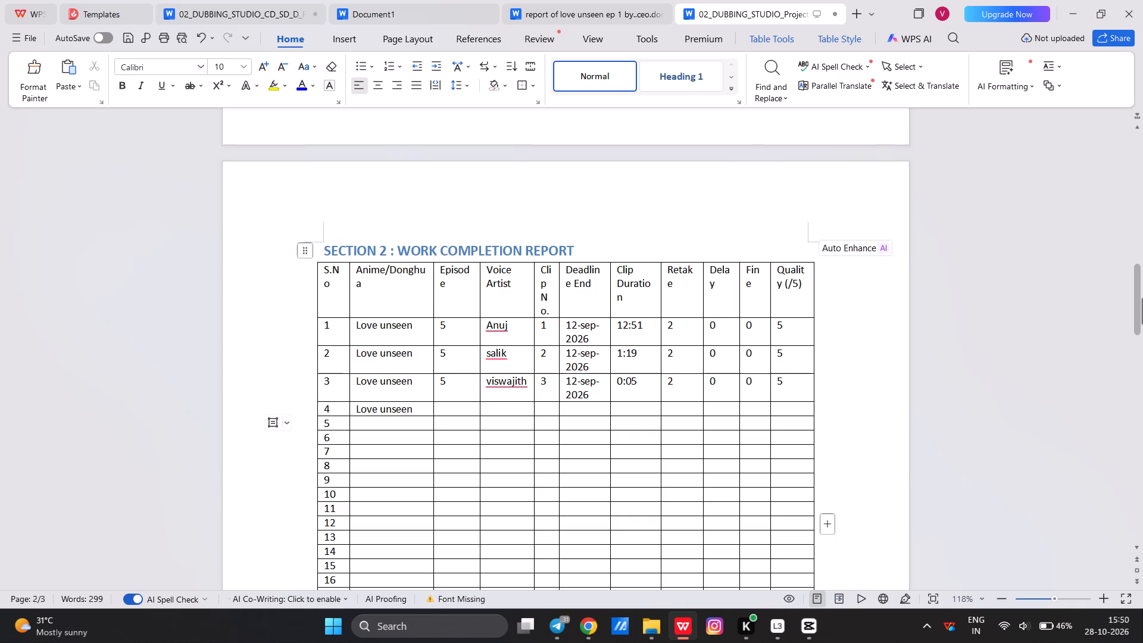
Increase the height of rows 4 and 5 in the work completion table to about match the filled rows above.
left_click_drag(349, 416, 349, 430)
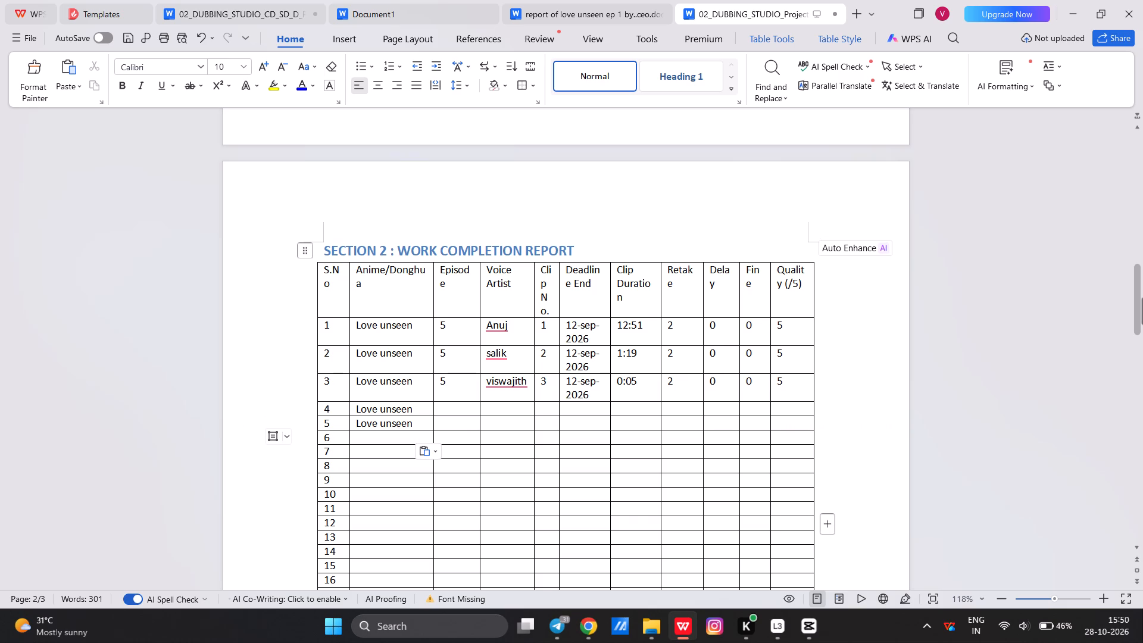
left_click(451, 419)
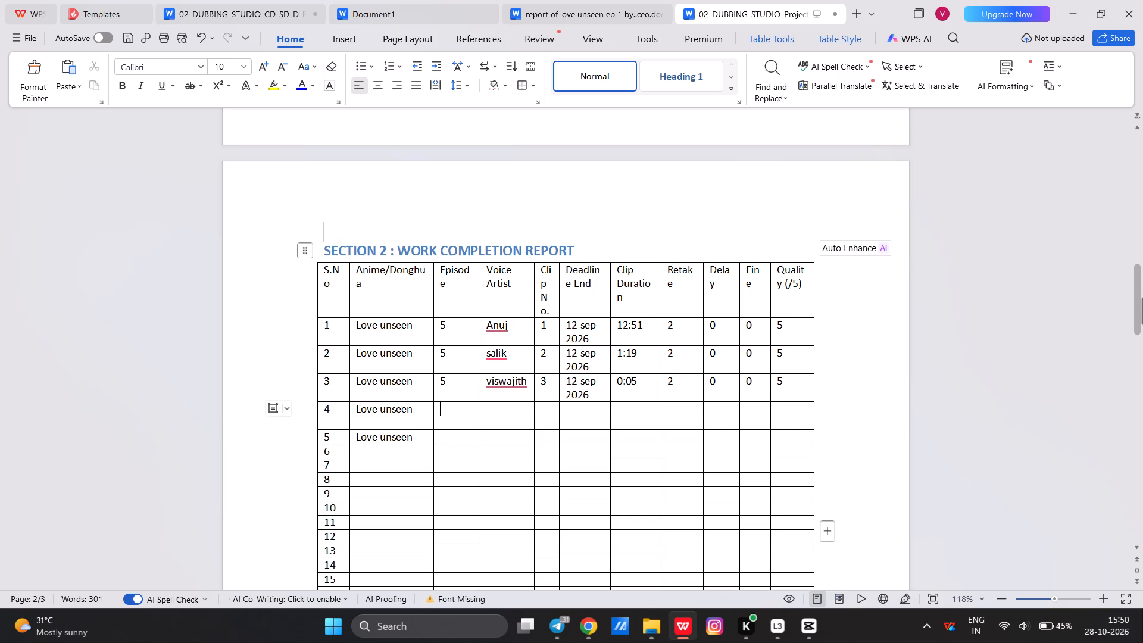
left_click_drag(416, 444, 416, 459)
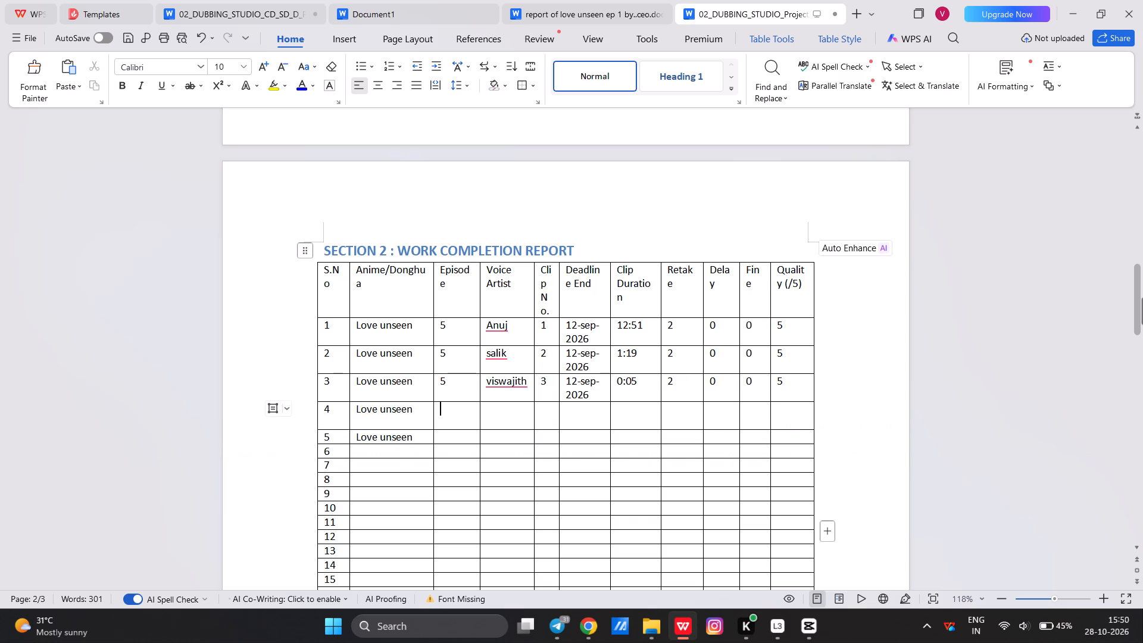
left_click(421, 450)
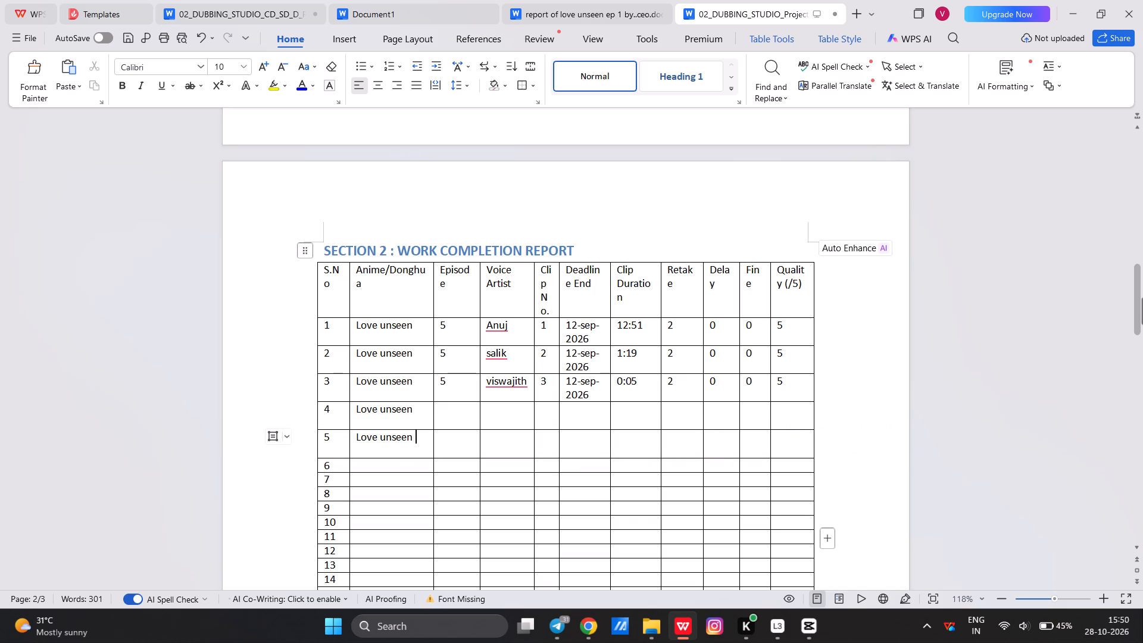
Enter 5 as the Episode in rows 4 and 5 of the work completion table.
left_click(448, 414)
key("5")
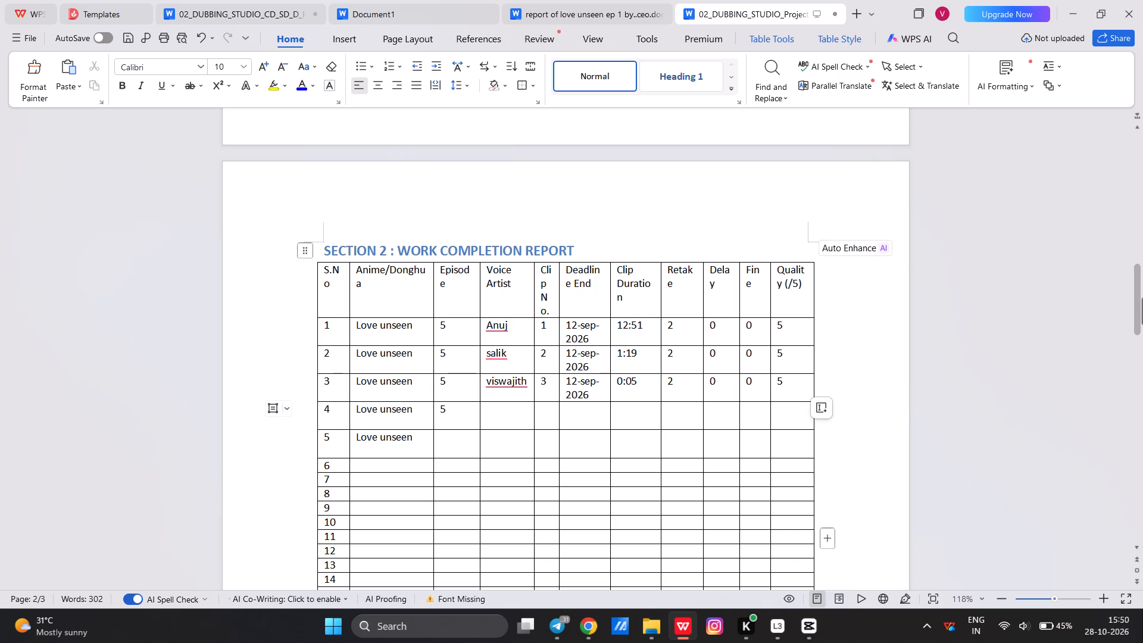
left_click(455, 437)
key("5")
Enter Gautam as the Voice Artist in rows 4 and 5 of the work completion table.
left_click(498, 406)
type("Gautam")
left_click(496, 430)
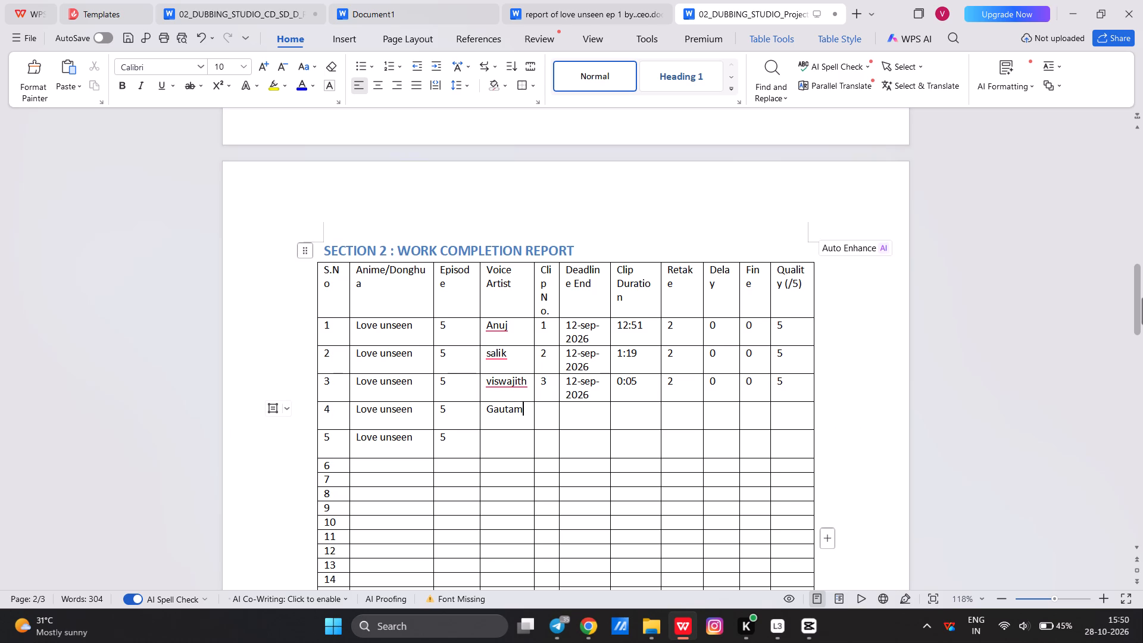
left_click(497, 440)
type("Gautam")
Clear the Clip No. values in rows 1, 2 and 3 of the work completion table.
left_click(551, 329)
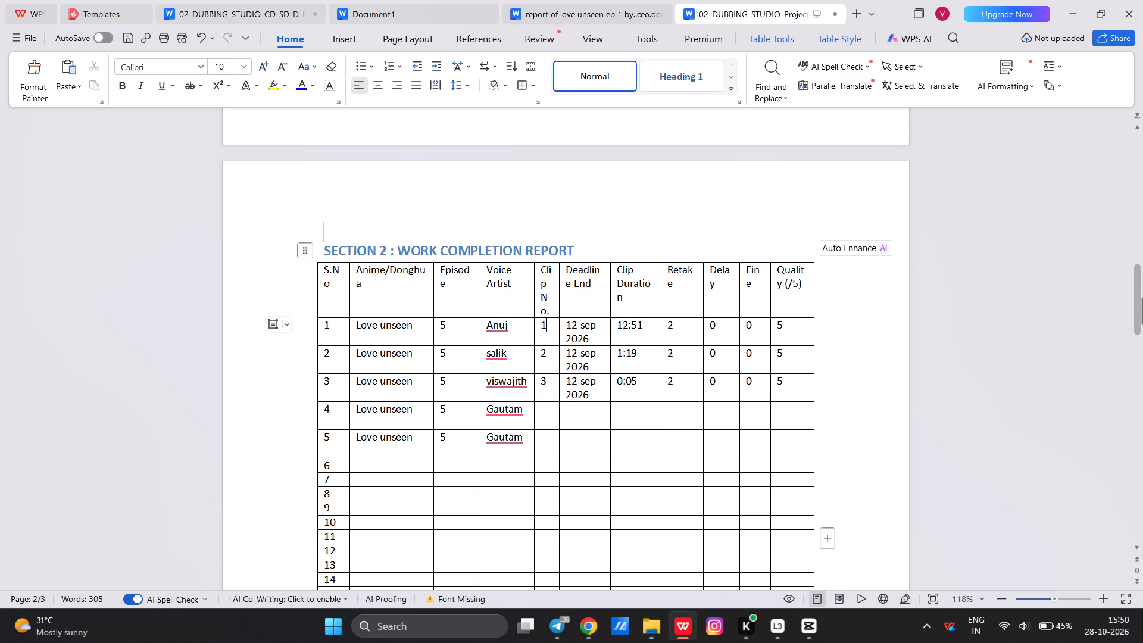
key("BackSpace")
left_click(552, 354)
key("BackSpace")
left_click(552, 380)
key("BackSpace")
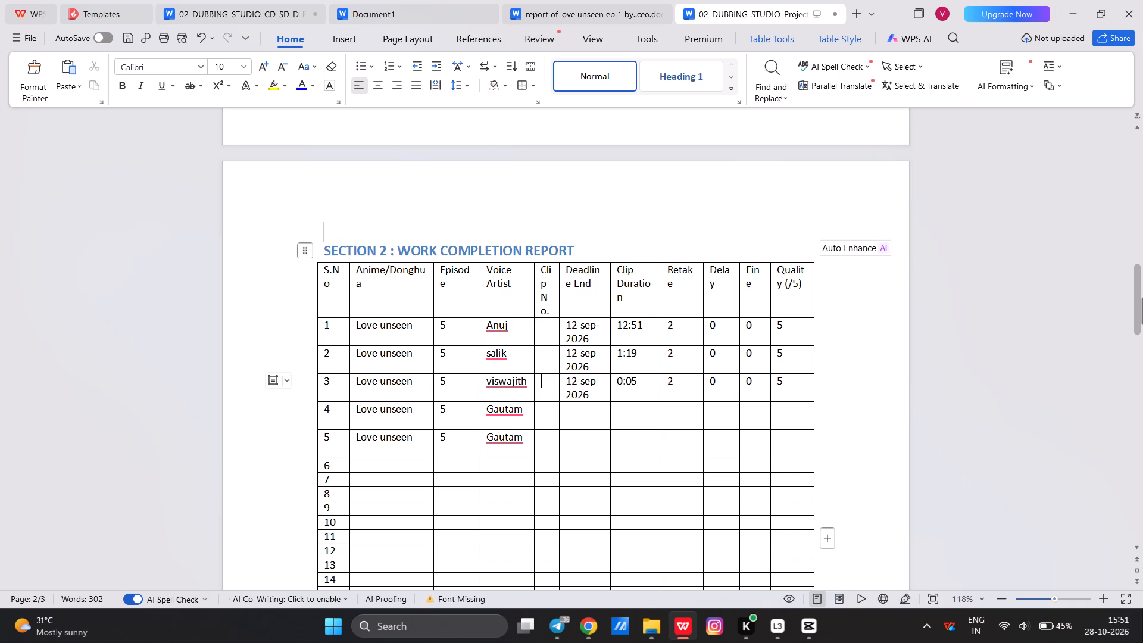
Widen the work completion table's Clip No. column slightly so its header wraps onto only two lines.
left_click(542, 332)
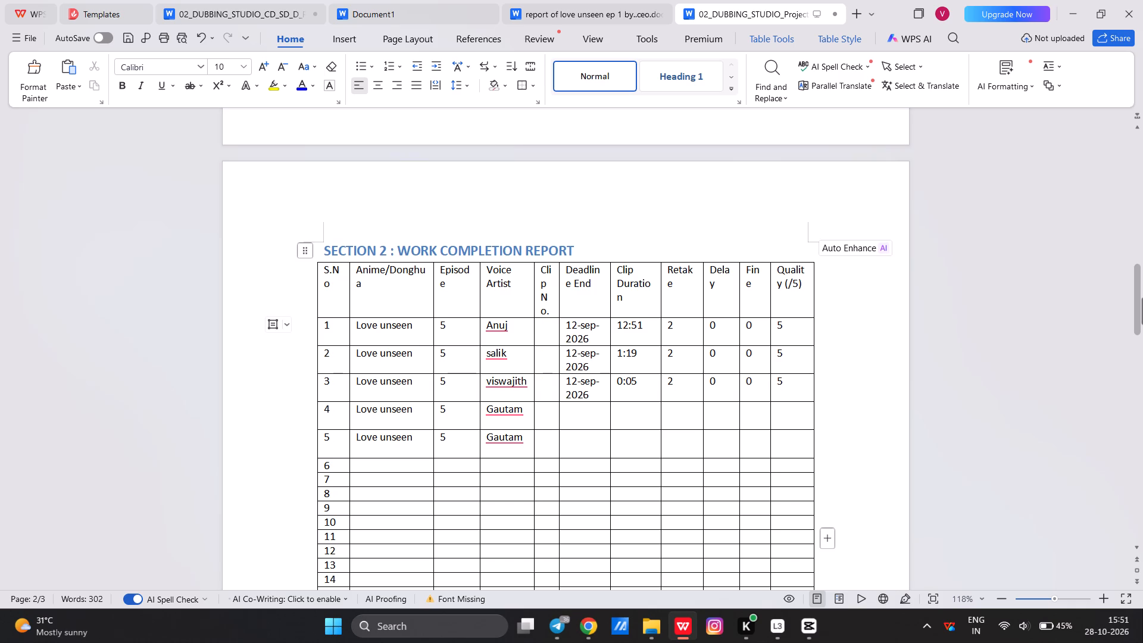
double_click(561, 267)
left_click(566, 288)
left_click_drag(561, 269, 567, 269)
left_click(565, 279)
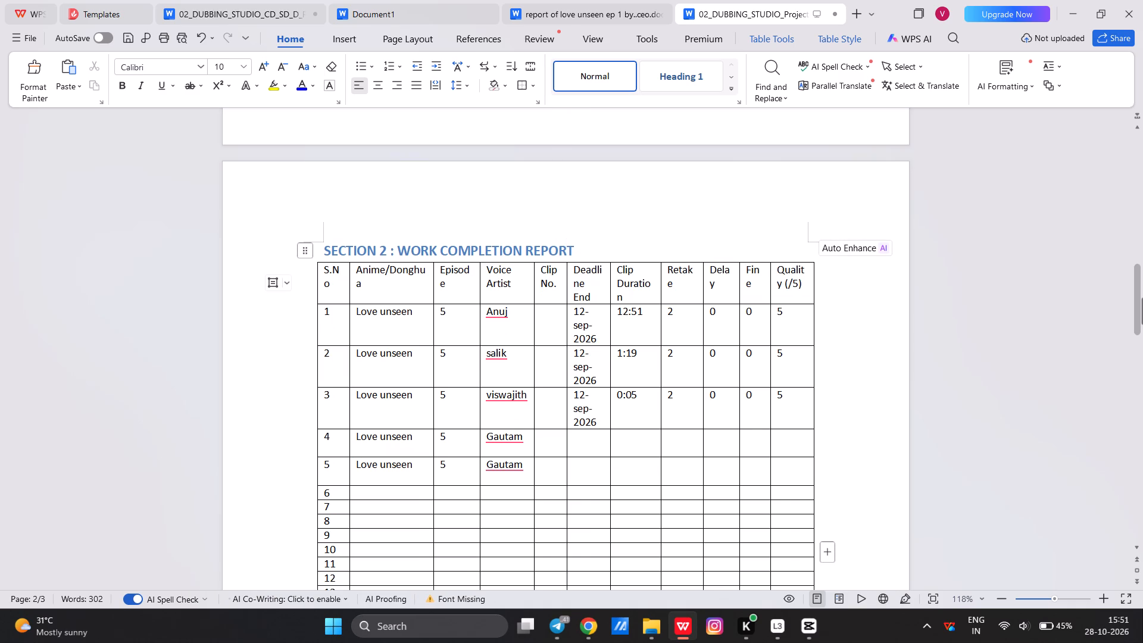
Fill in the Clip No. column of the work completion table from Section 1: 2, 4, 5, 5 and 5 for rows 1 to 5.
left_click(542, 315)
scroll(635, 316, "up", 5)
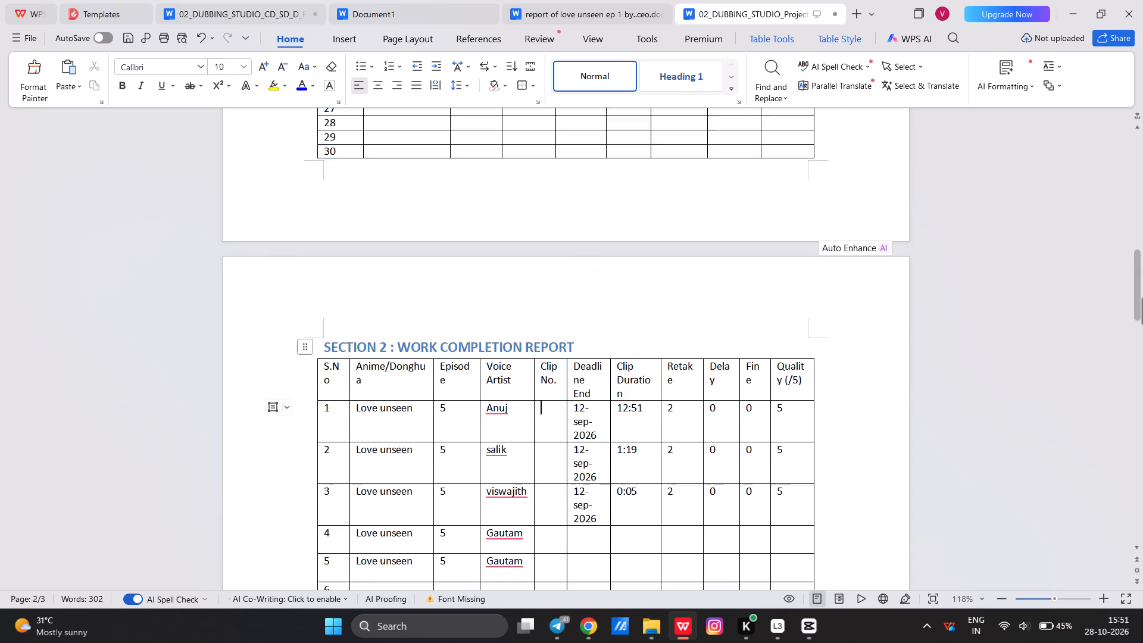
scroll(635, 316, "up", 16)
scroll(635, 316, "down", 7)
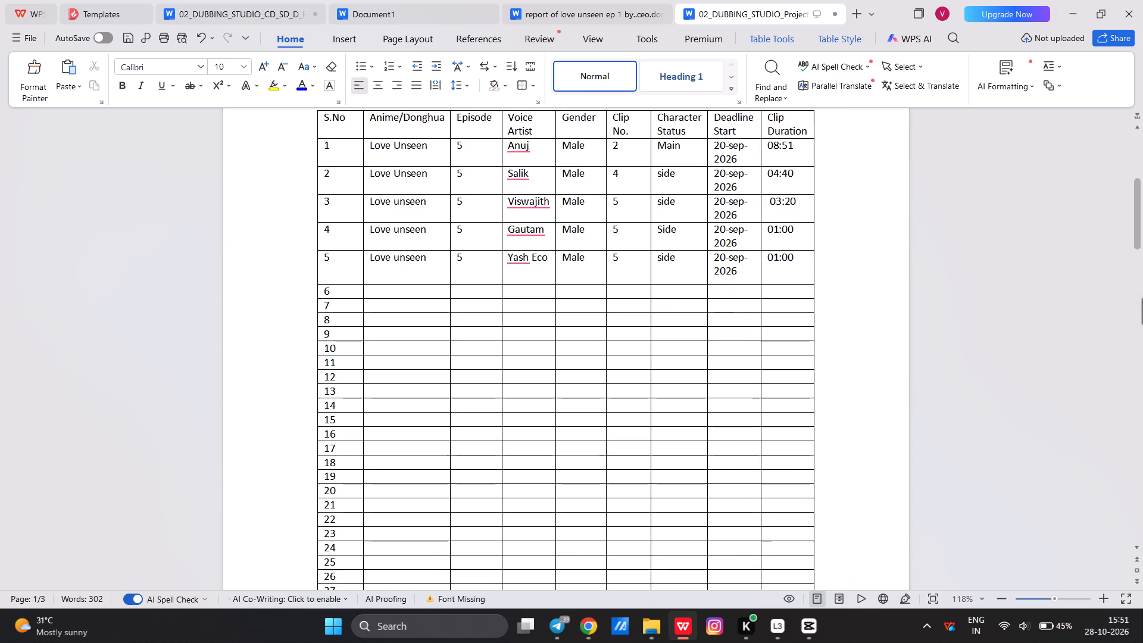
scroll(635, 316, "down", 19)
scroll(635, 316, "down", 3)
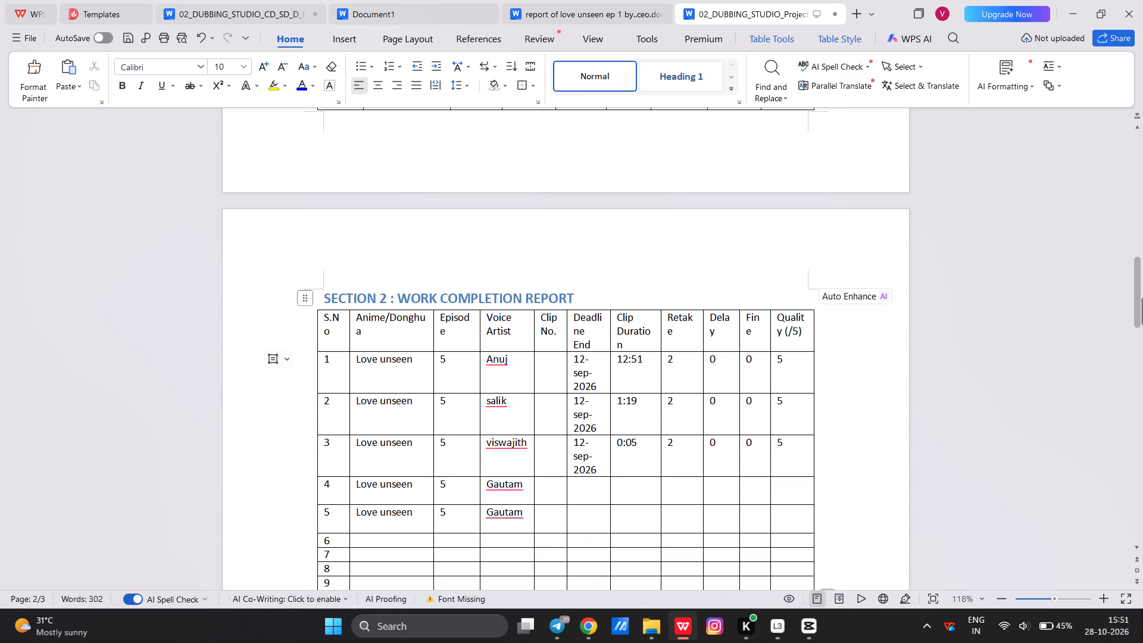
key("2")
left_click(546, 405)
key("4")
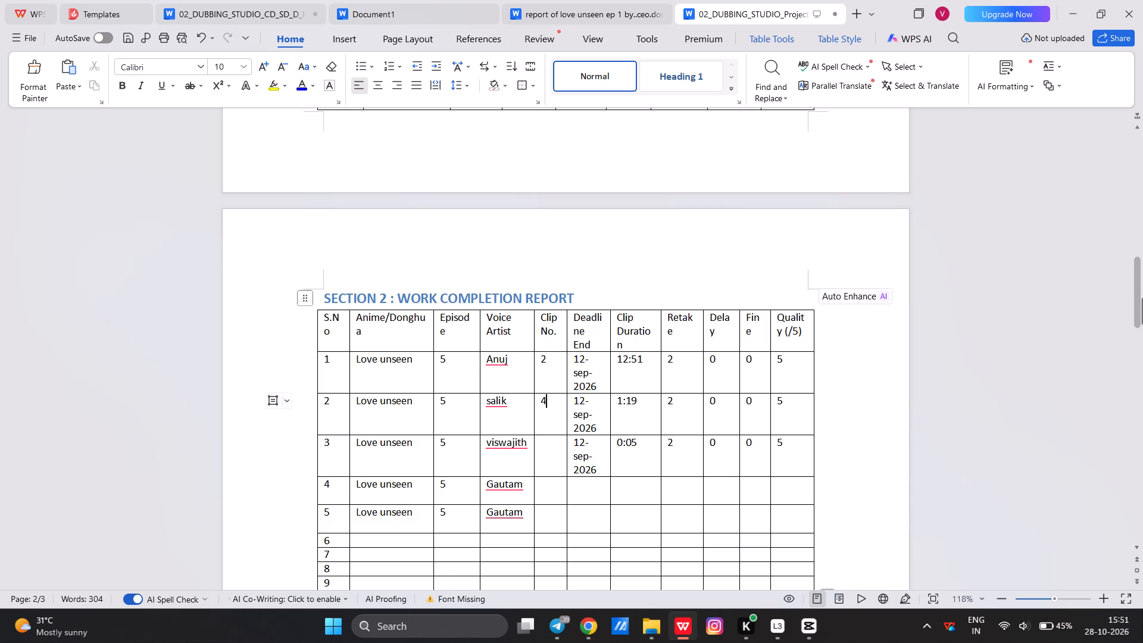
left_click(548, 448)
key("5")
left_click(552, 478)
left_click(552, 495)
key("5")
left_click(549, 513)
key("5")
Replace the Voice Artist in row 5 of the work completion table with the artist assigned in row 5 of the Section 1 table.
left_click(526, 515)
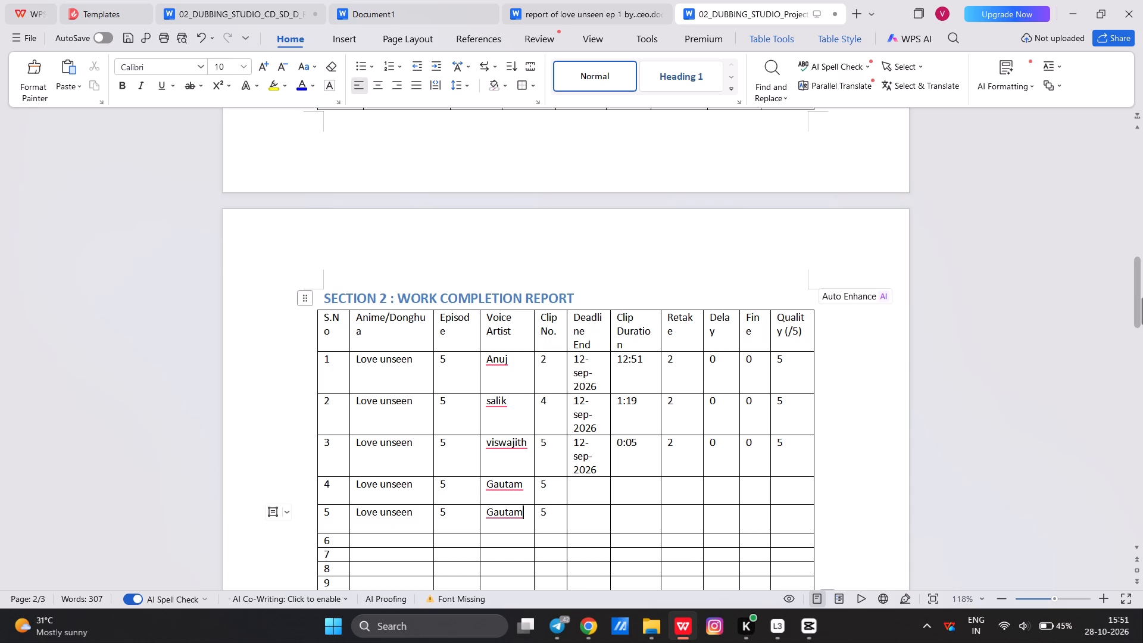
key("BackSpace")
key("BackSpace")
key("BackSpace")
key("BackSpace")
key("BackSpace")
key("BackSpace")
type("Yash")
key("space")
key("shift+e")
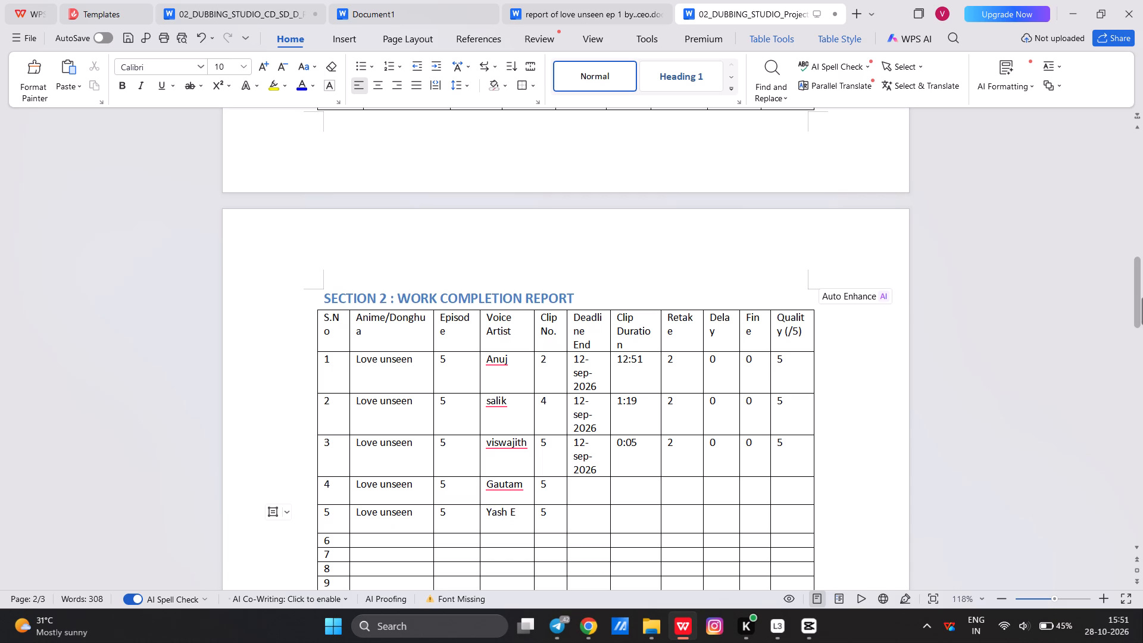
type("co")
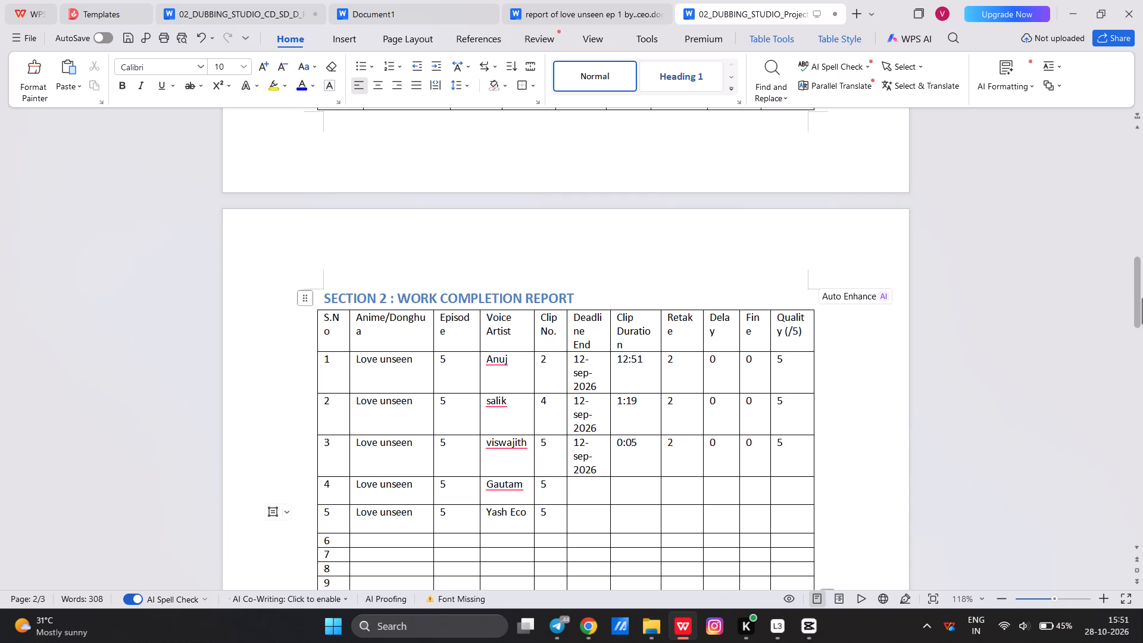
Change the Deadline End day to 20 in rows 1 and 2 of the work completion table.
left_click(579, 498)
left_click(583, 357)
key("BackSpace")
key("BackSpace")
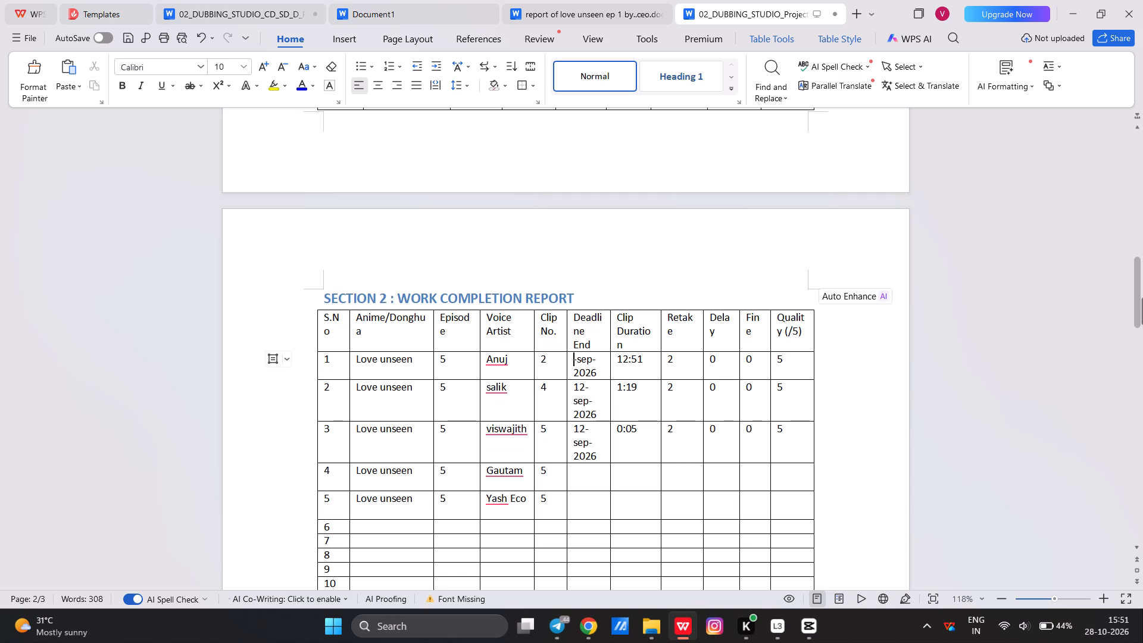
key("2")
key("0")
left_click(579, 400)
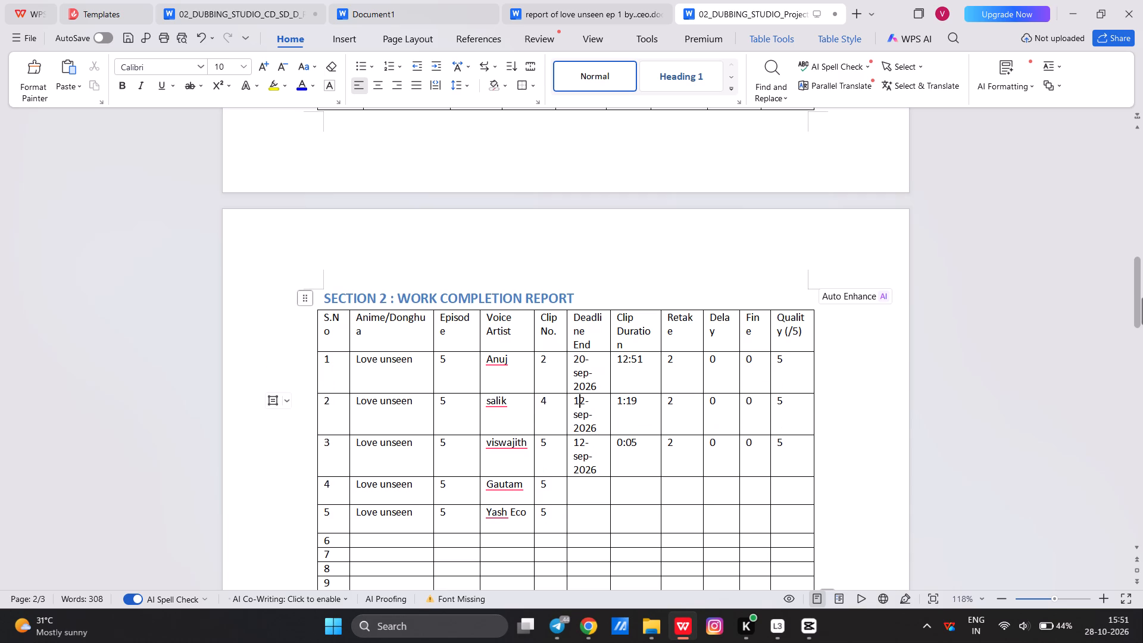
key("Right")
key("BackSpace")
key("BackSpace")
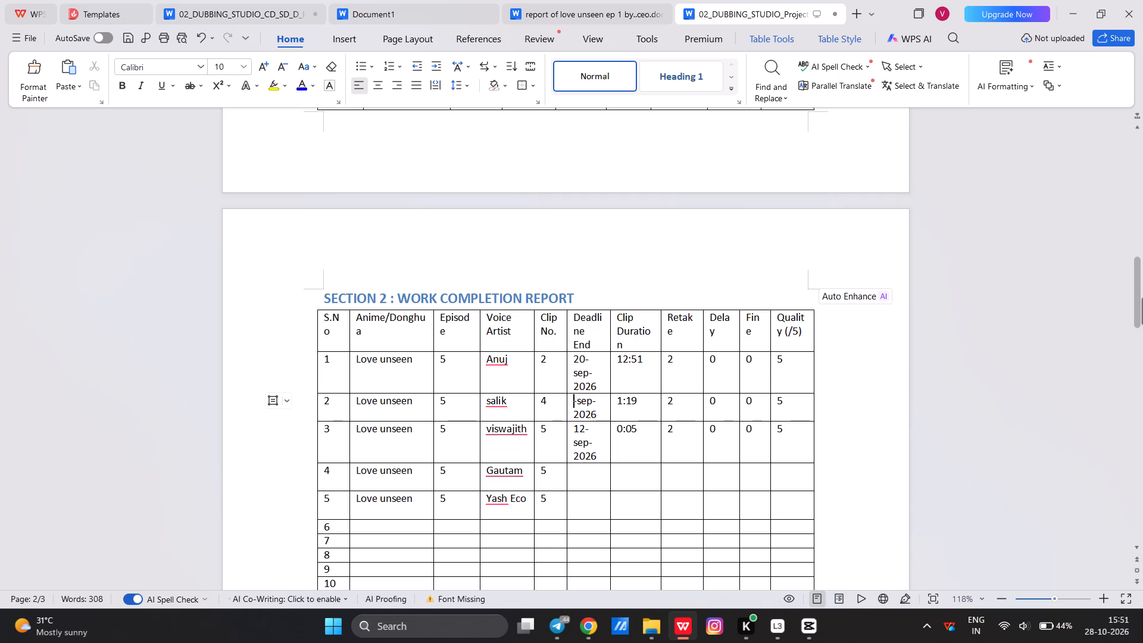
type("20")
Change the Deadline End day to 20 in row 3 of the work completion table.
left_click(582, 447)
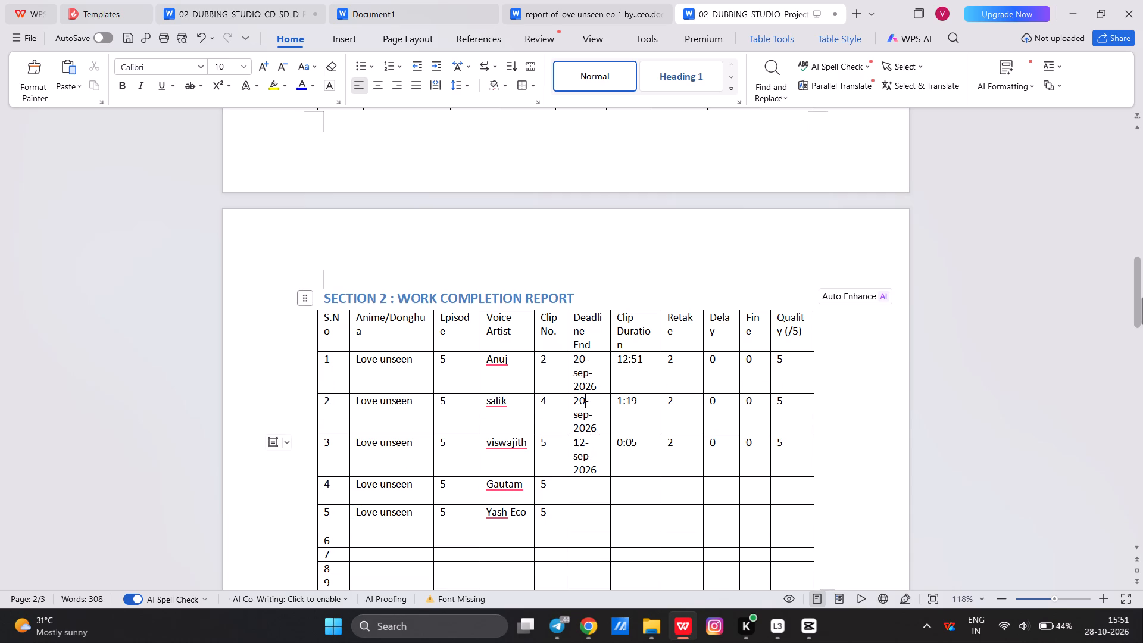
key("BackSpace")
key("BackSpace")
left_click(582, 447)
key("2")
key("0")
key("Left")
key("Left")
key("BackSpace")
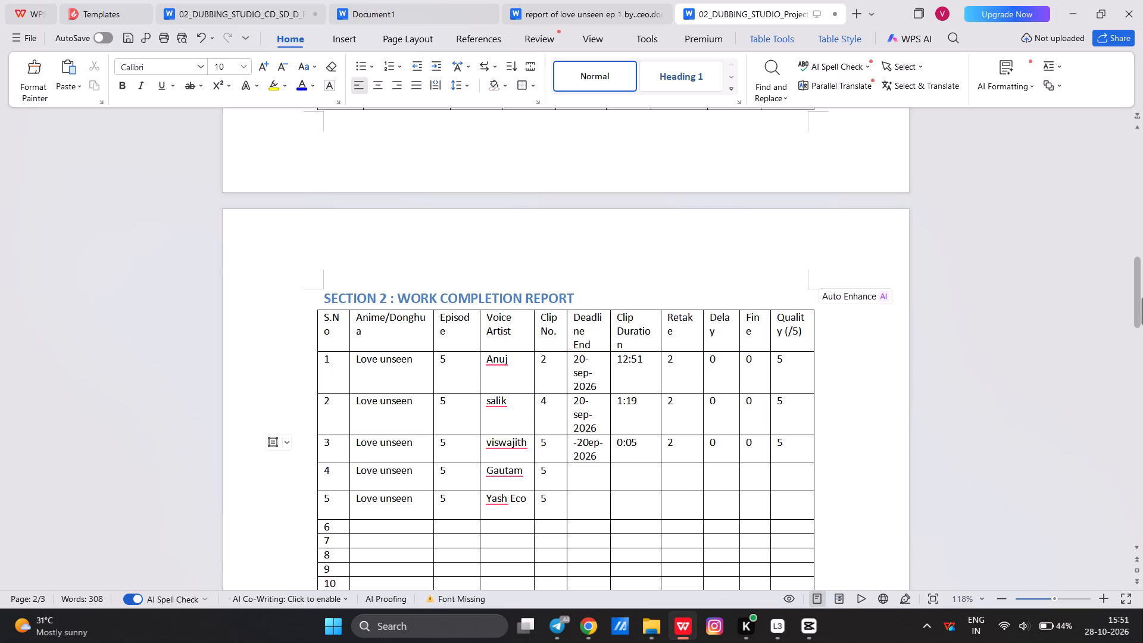
key("BackSpace")
Clear the Clip Duration values in rows 1, 2 and 3 of the work completion table.
left_click(648, 366)
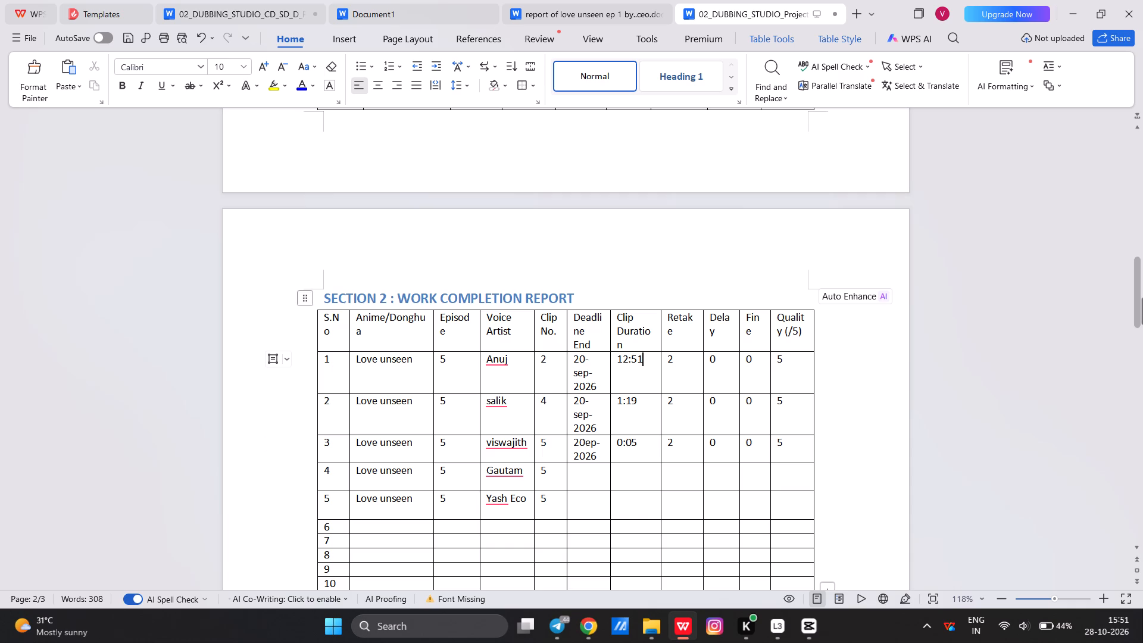
key("BackSpace")
key("BackSpace")
key("BackSpace")
key("BackSpace")
key("BackSpace")
left_click(651, 409)
key("BackSpace")
key("BackSpace")
key("BackSpace")
key("BackSpace")
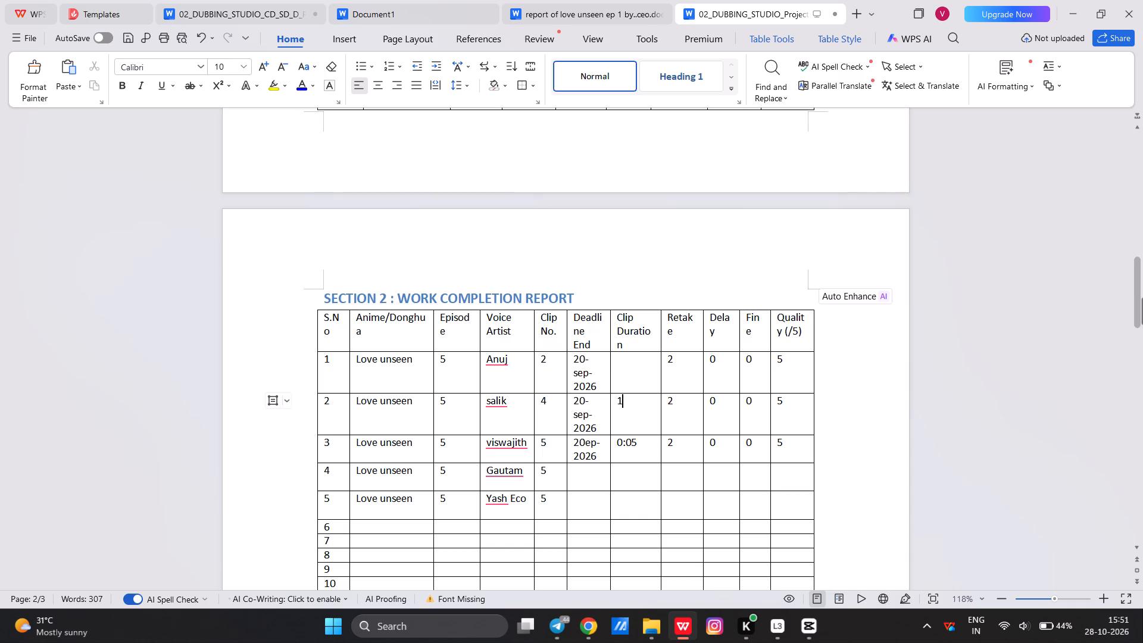
left_click(644, 450)
key("BackSpace")
key("BackSpace")
key("BackSpace")
key("BackSpace")
scroll(688, 463, "up", 5)
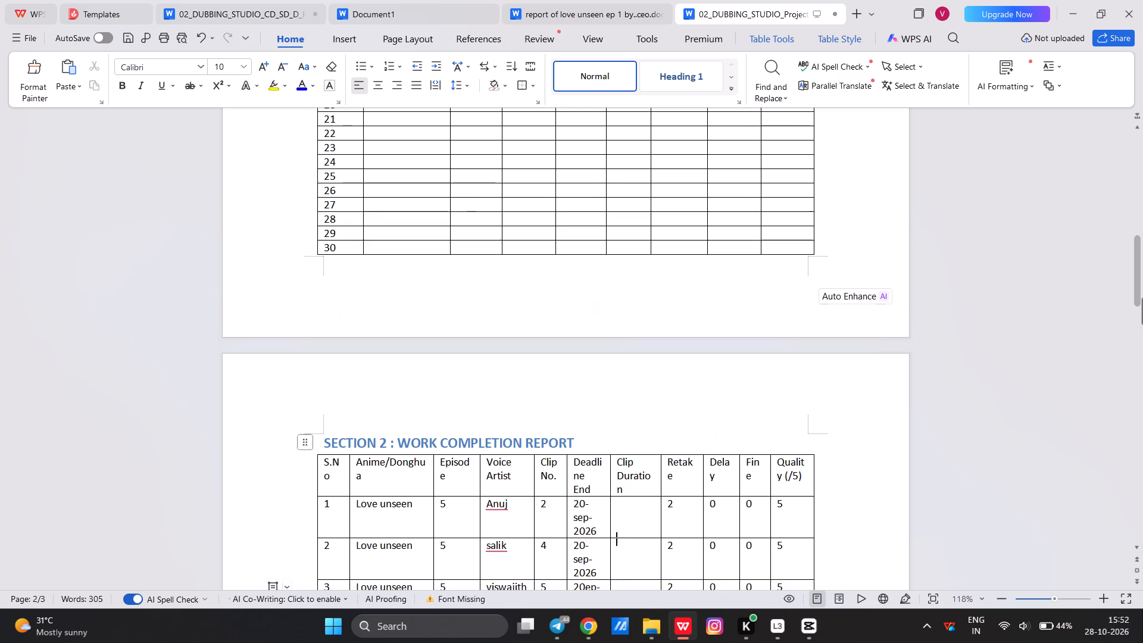
Copy the Clip Duration 08:51 from row 1 of the Section 1 table into row 1 of the work completion table.
scroll(636, 182, "up", 15)
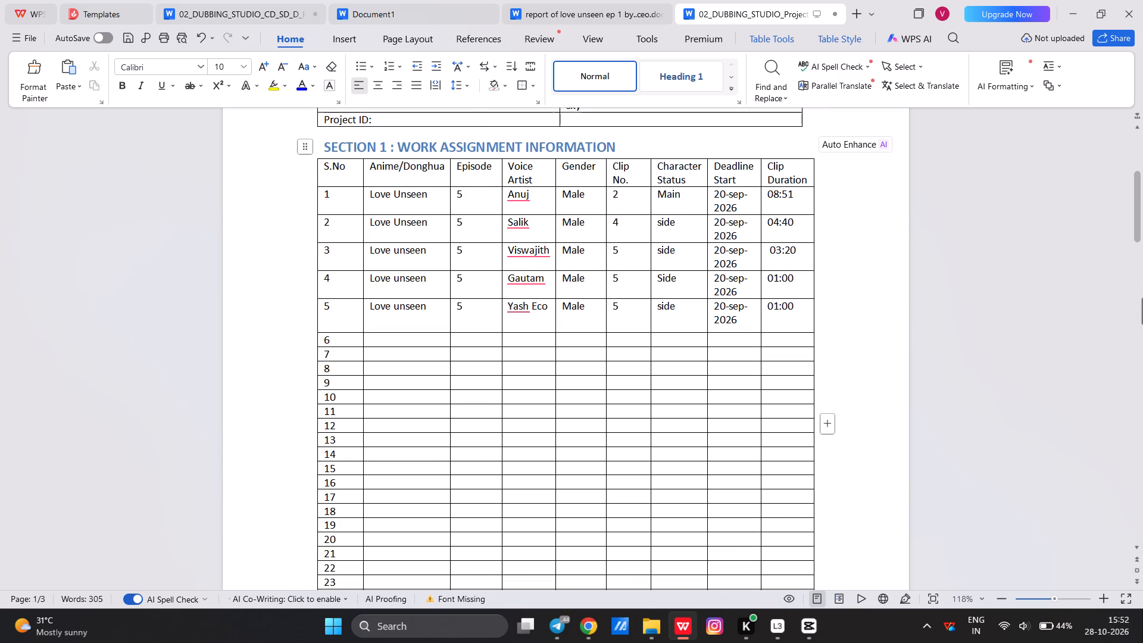
left_click_drag(799, 195, 771, 192)
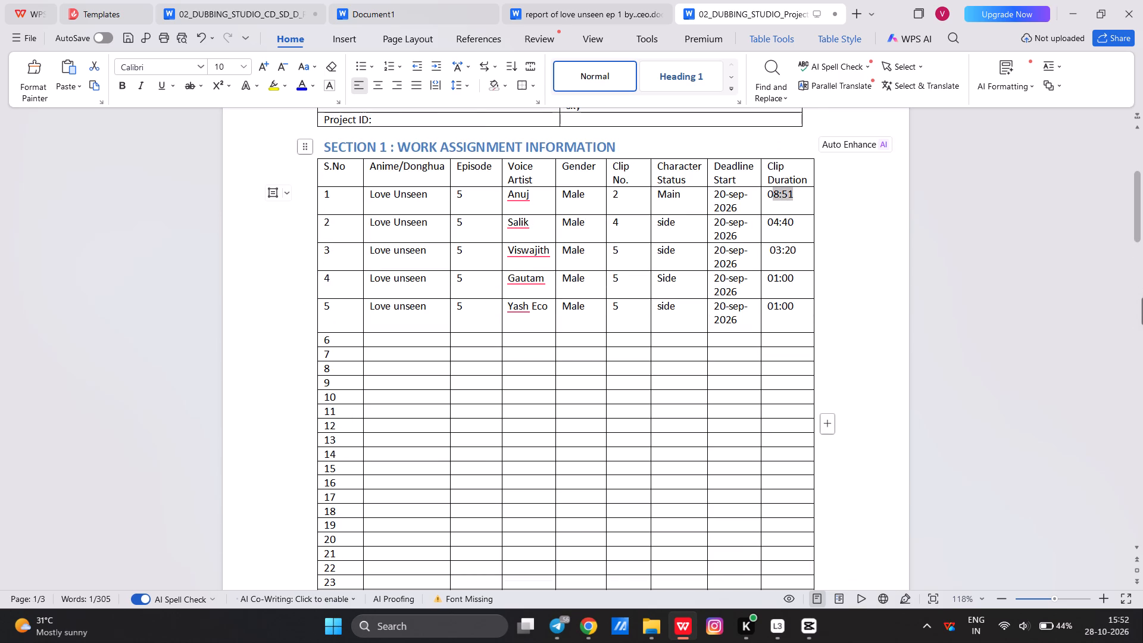
left_click_drag(771, 192, 770, 193)
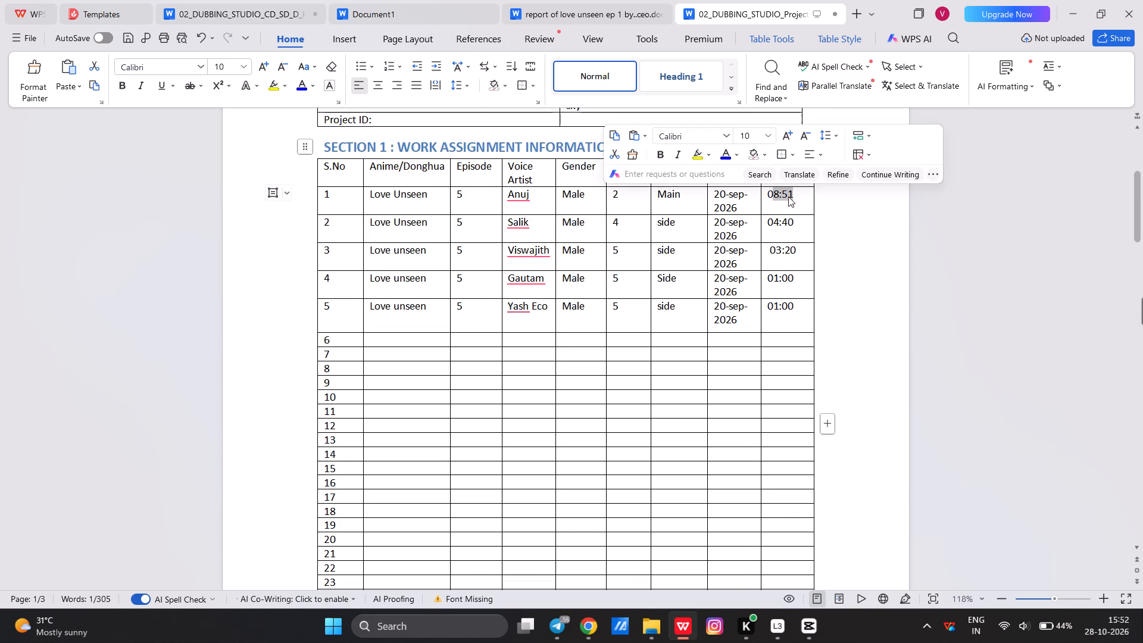
left_click(788, 196)
left_click_drag(795, 197, 776, 192)
left_click_drag(771, 192, 795, 195)
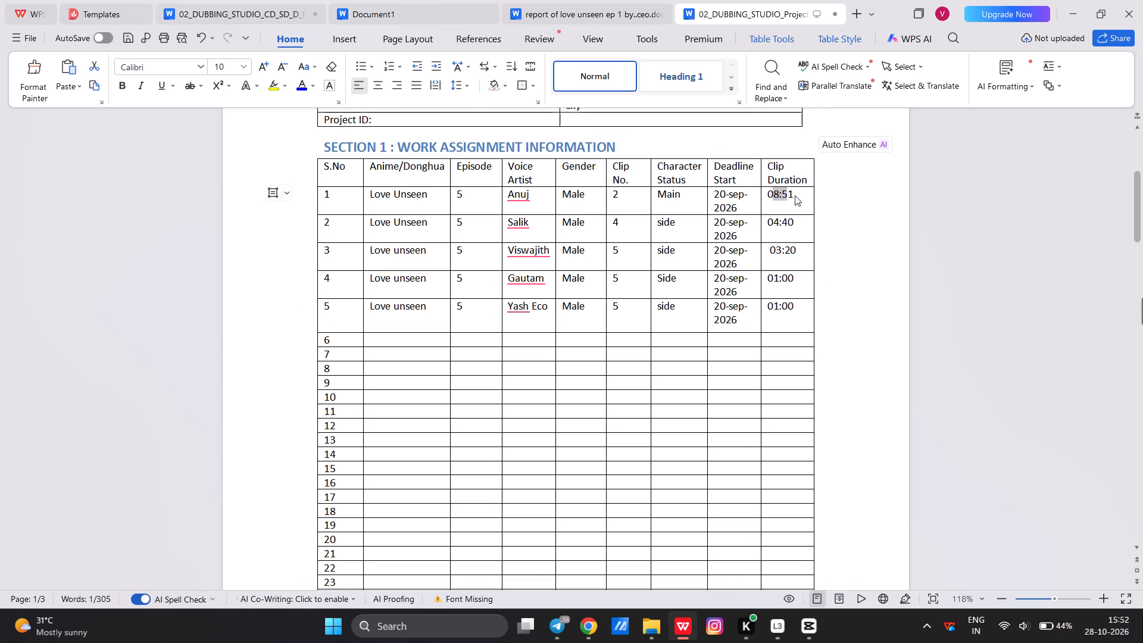
left_click_drag(795, 195, 796, 195)
left_click(796, 195)
left_click_drag(796, 195, 770, 195)
left_click(782, 201)
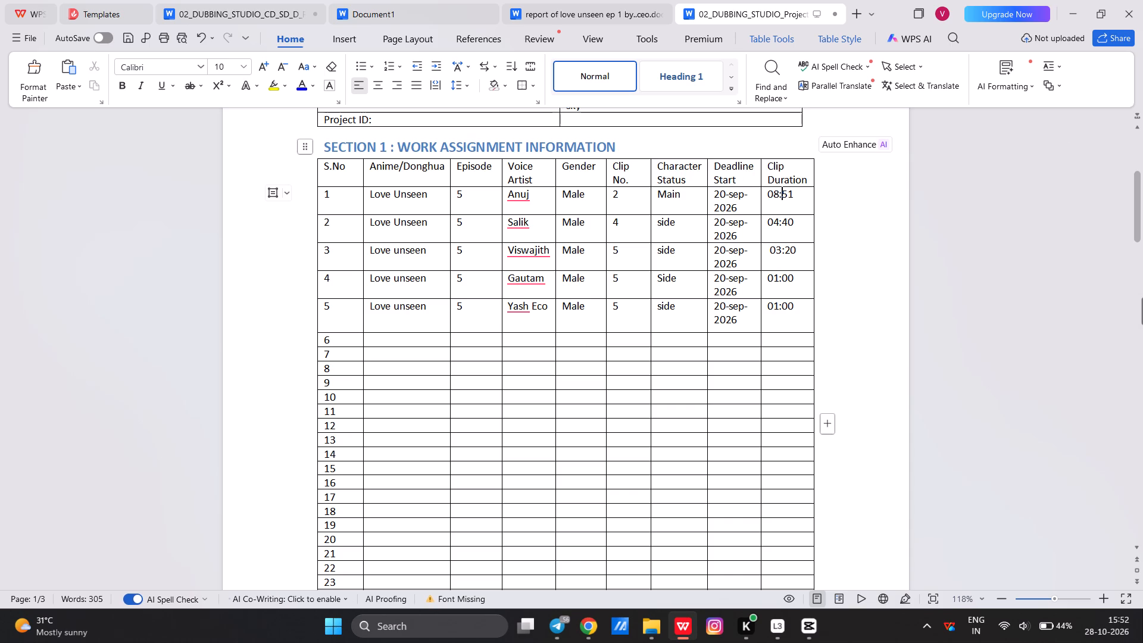
left_click_drag(792, 194, 768, 192)
key("ctrl+c")
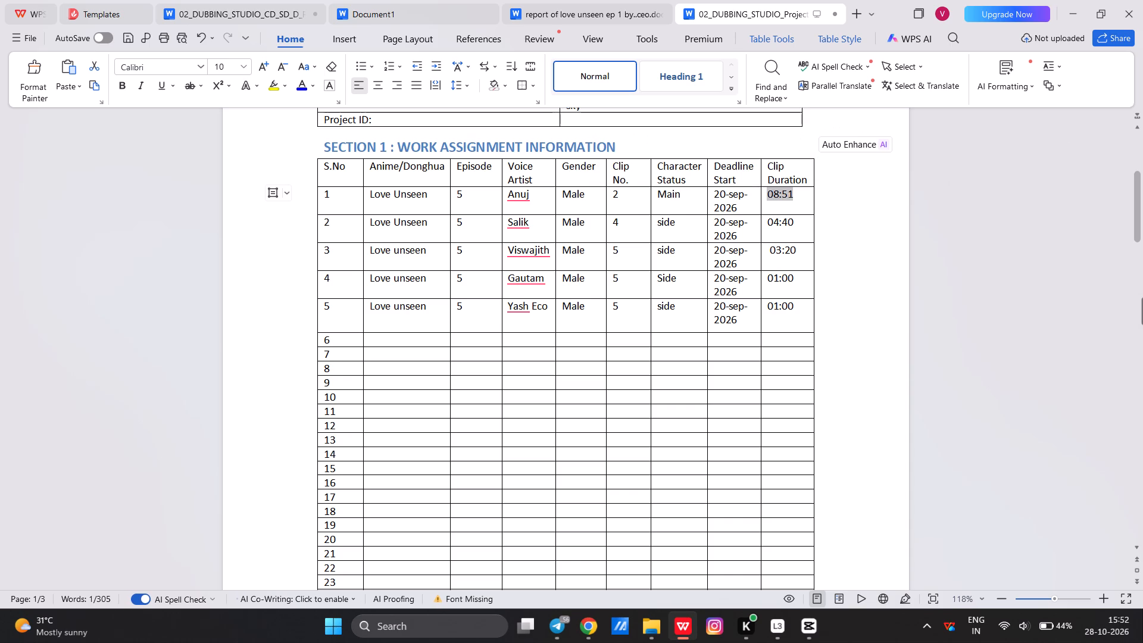
scroll(763, 388, "down", 18)
left_click(620, 373)
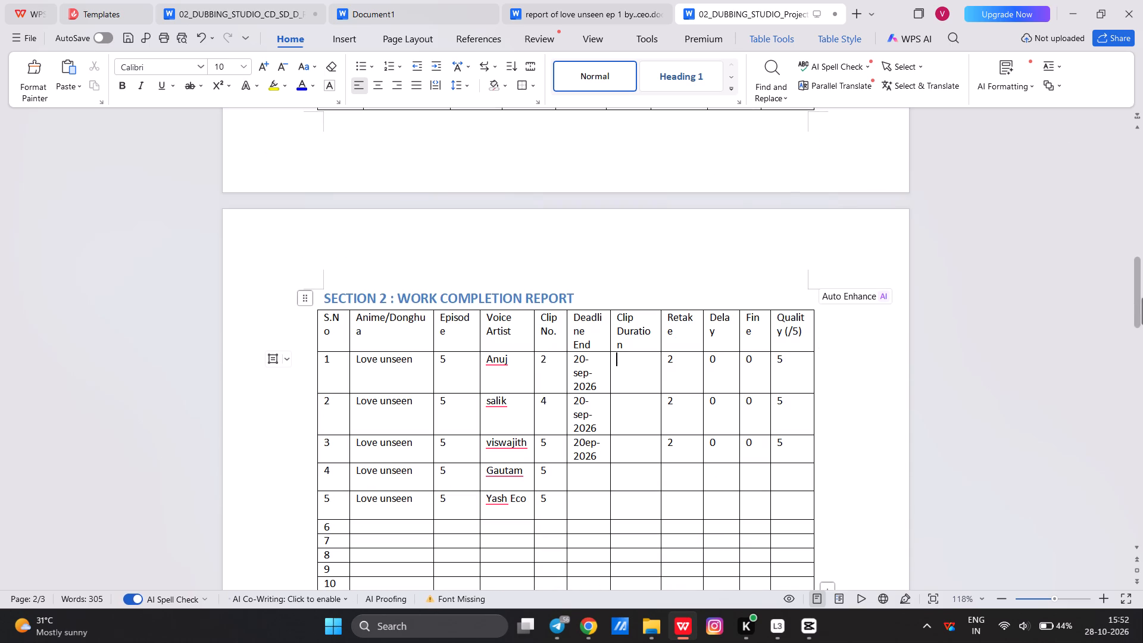
key("ctrl+v")
Copy the Clip Duration 04:40 from row 2 of the Section 1 table into row 2 of the work completion table.
scroll(756, 299, "down", 9)
scroll(751, 303, "up", 13)
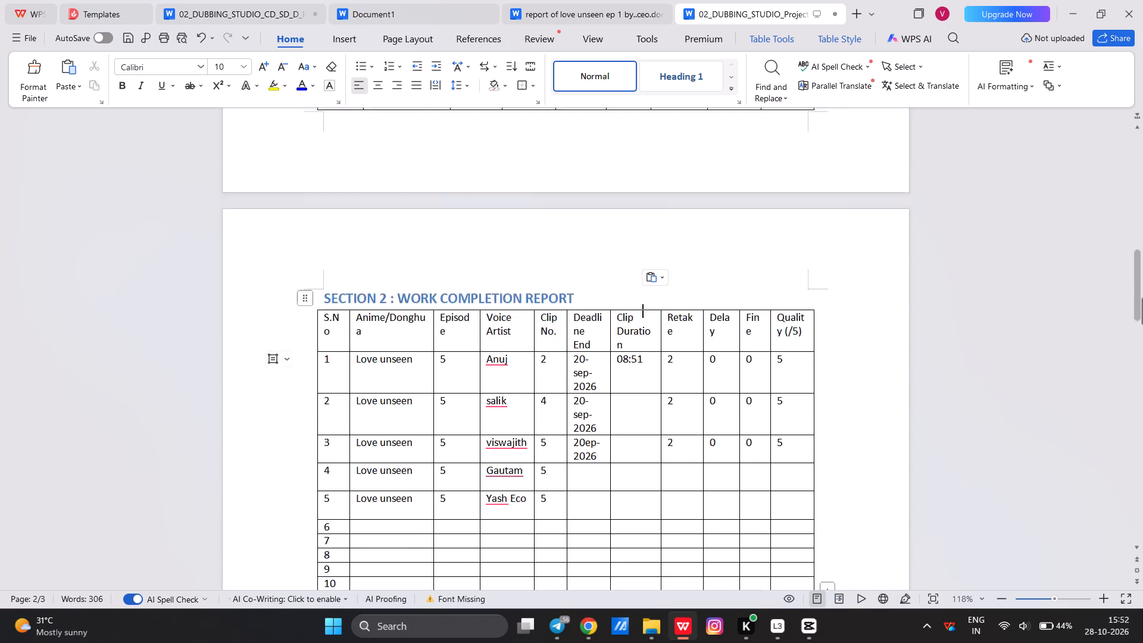
scroll(751, 304, "up", 20)
scroll(751, 304, "up", 3)
left_click_drag(798, 176, 767, 176)
key("ctrl+c")
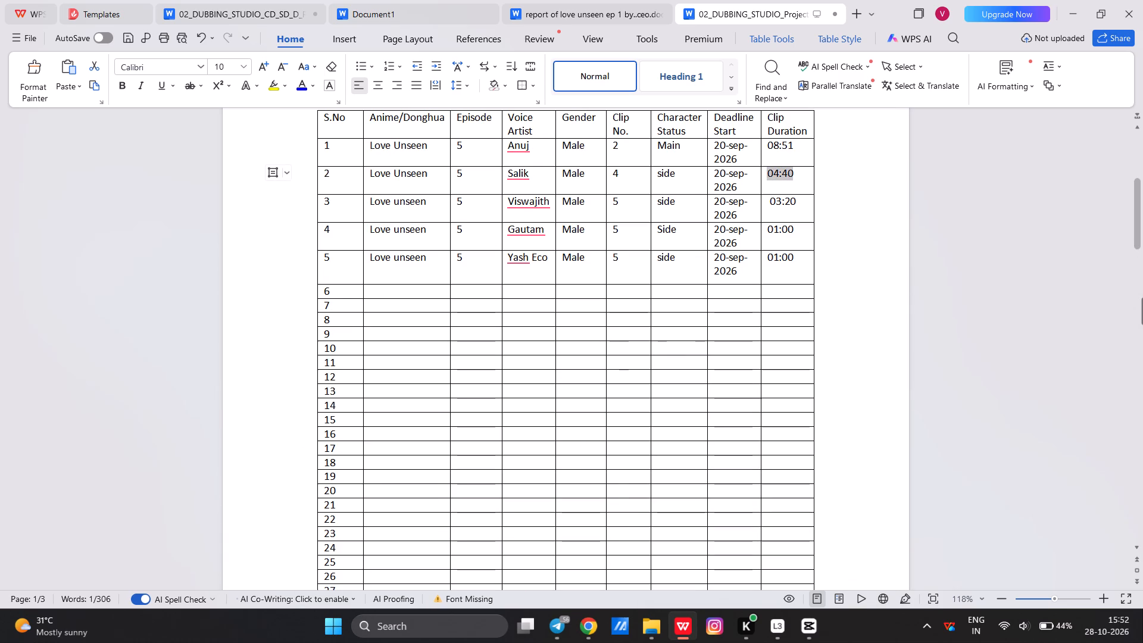
scroll(683, 468, "down", 15)
left_click(623, 403)
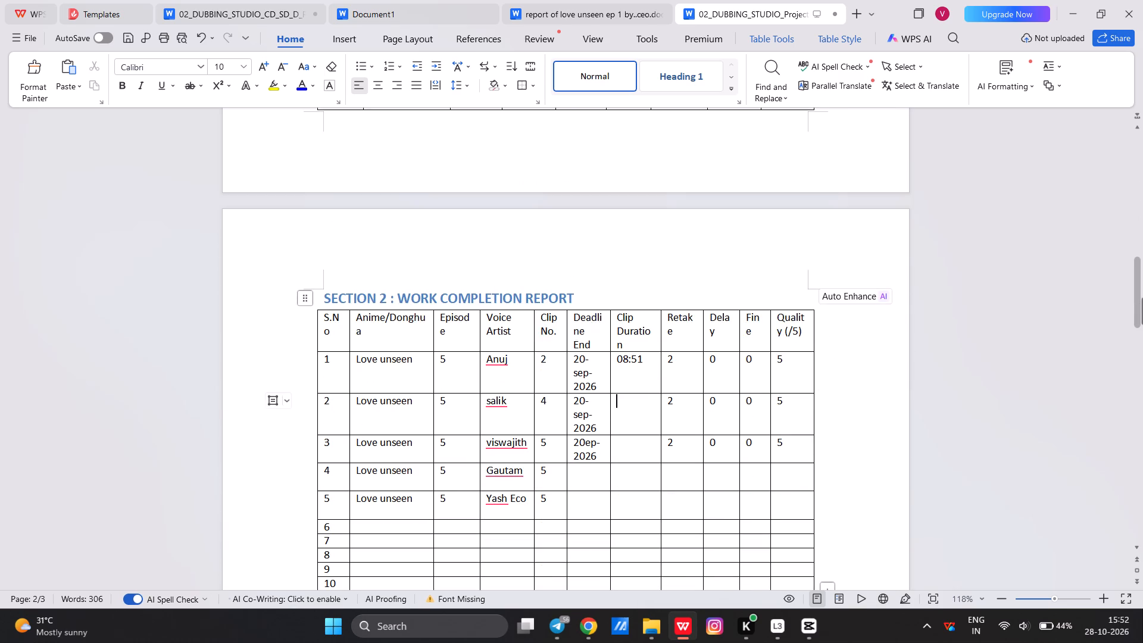
key("ctrl+v")
Copy the Clip Duration 03:20 from row 3 of the Section 1 table into row 3 of the work completion table.
scroll(692, 345, "up", 10)
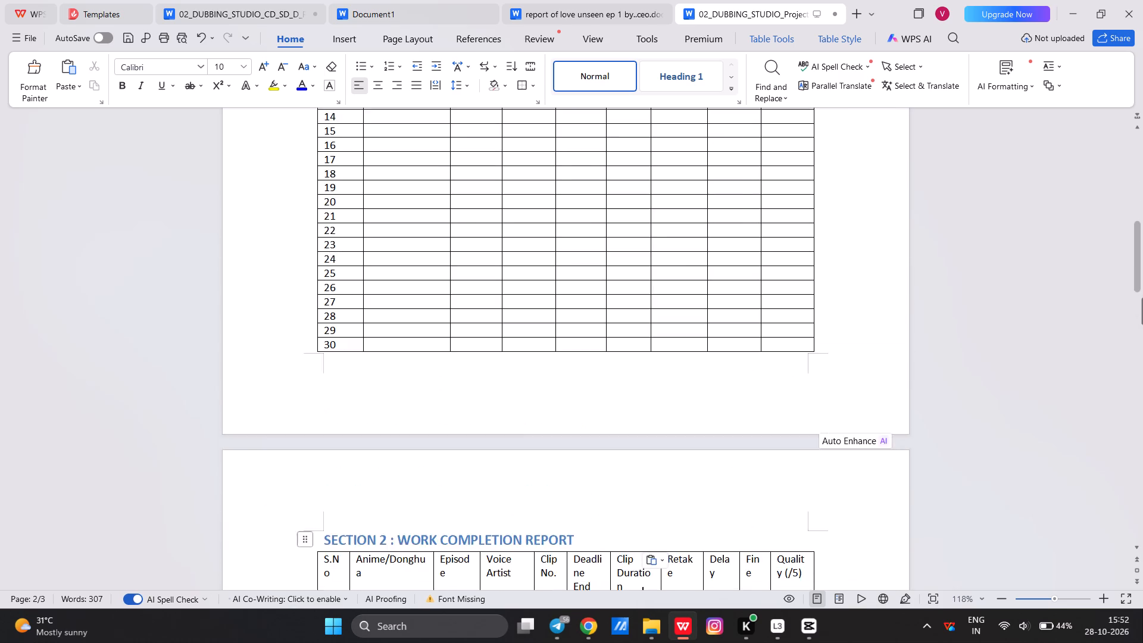
scroll(692, 344, "up", 9)
left_click_drag(803, 199, 789, 202)
left_click(783, 202)
left_click_drag(779, 202, 770, 202)
left_click(792, 204)
left_click_drag(796, 204, 773, 198)
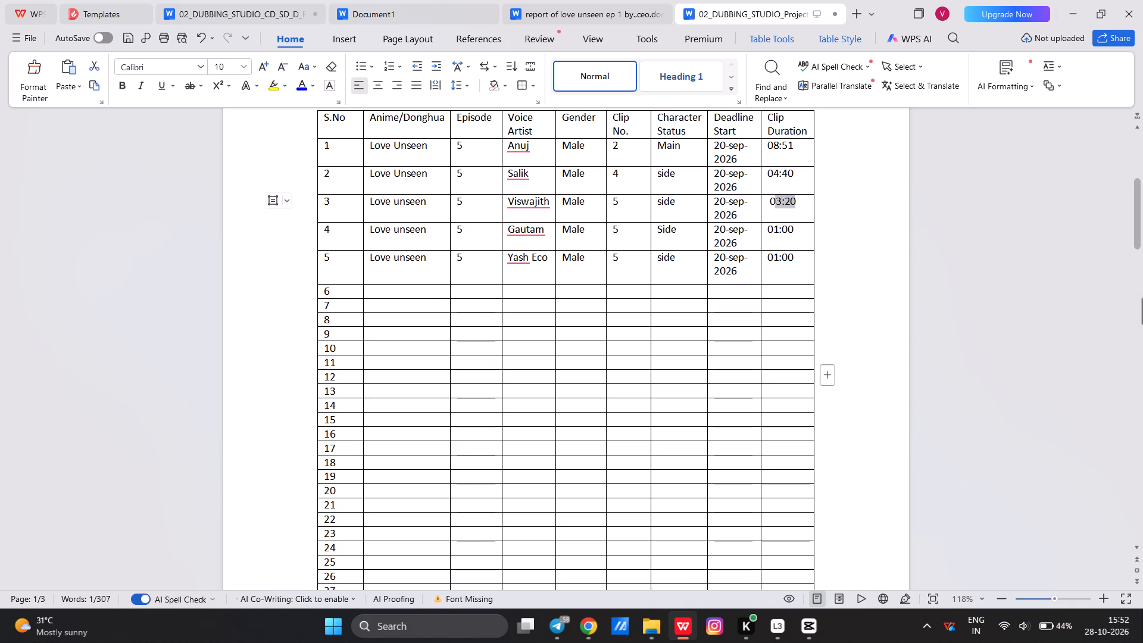
left_click_drag(773, 198, 771, 196)
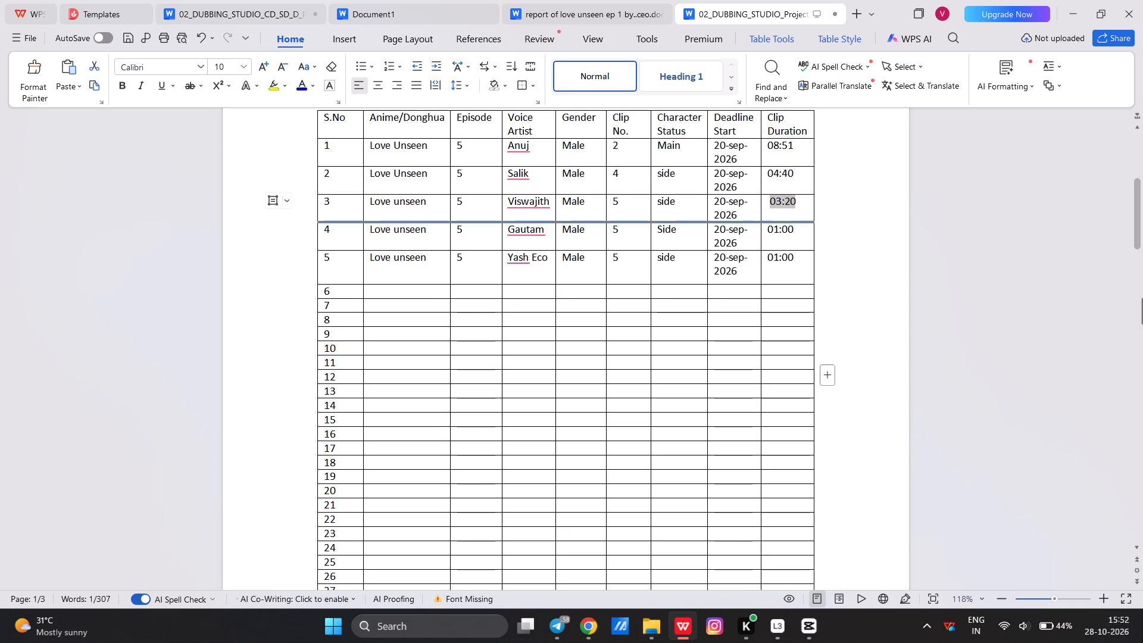
key("ctrl+c")
scroll(666, 464, "down", 20)
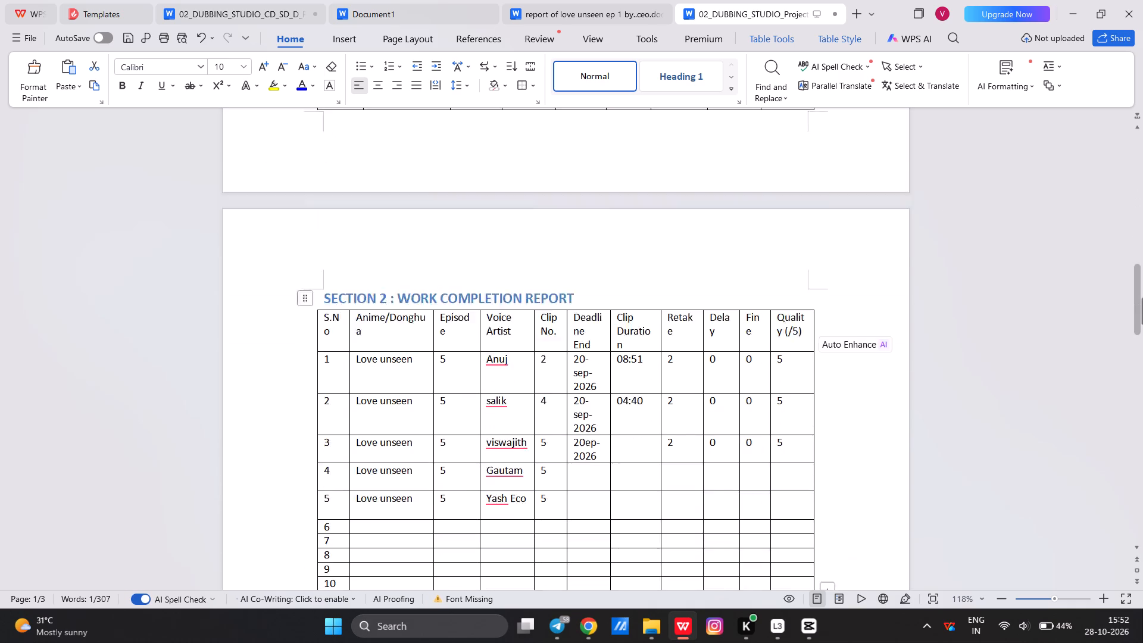
left_click(626, 402)
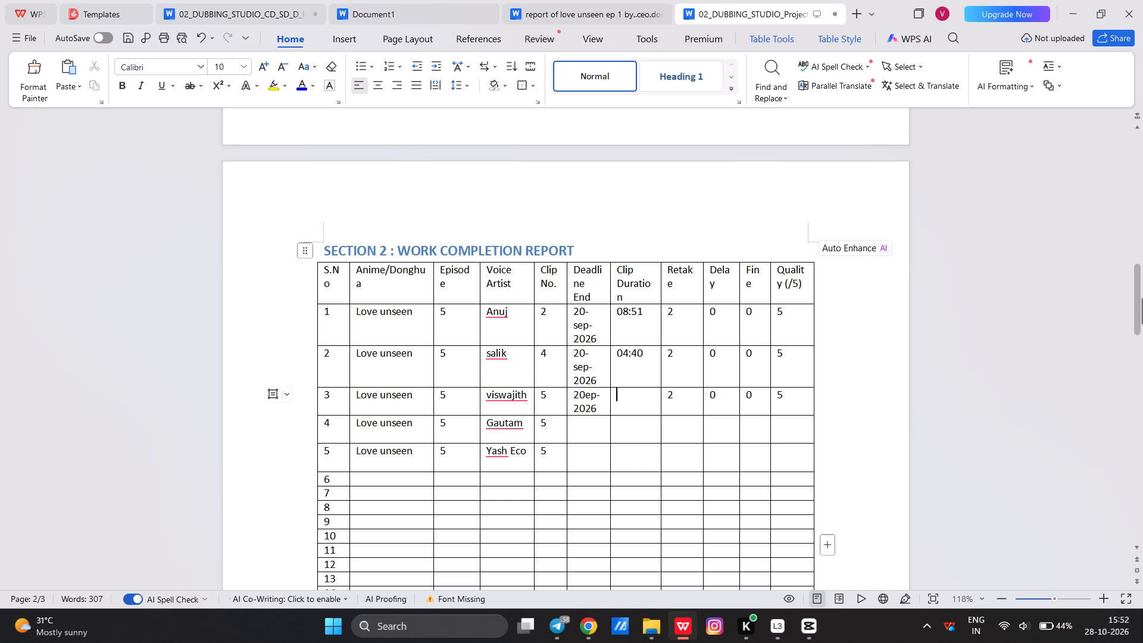
key("ctrl+v")
Enter 20-sep-2026 as the Deadline End in rows 4 and 5 of the work completion table.
left_click(577, 430)
type("20")
key("minus")
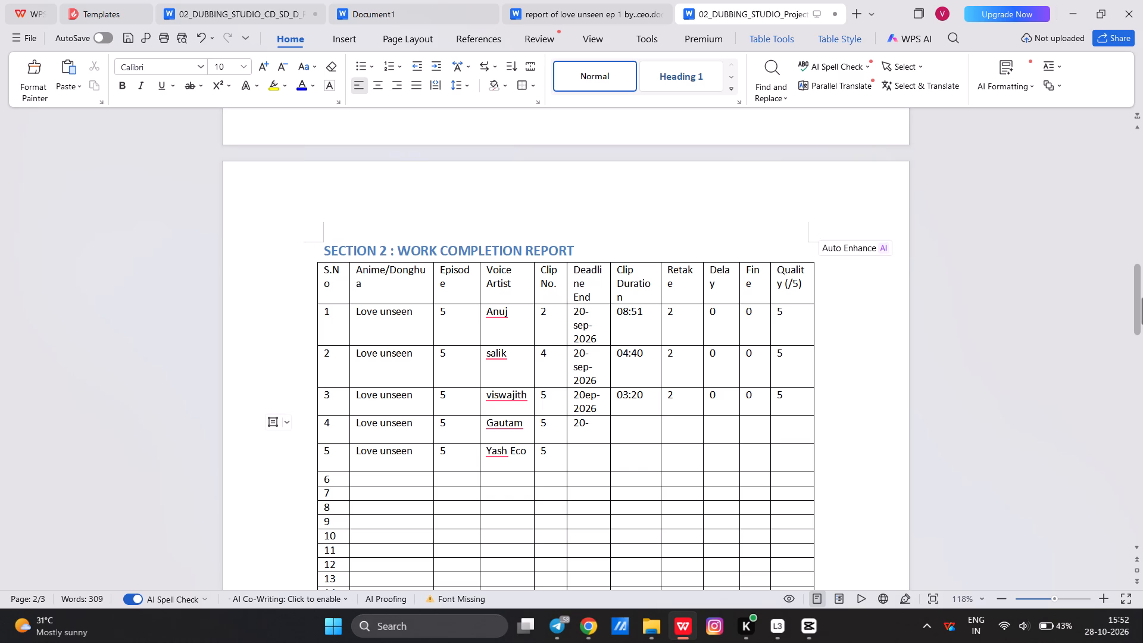
type("sep")
key("minus")
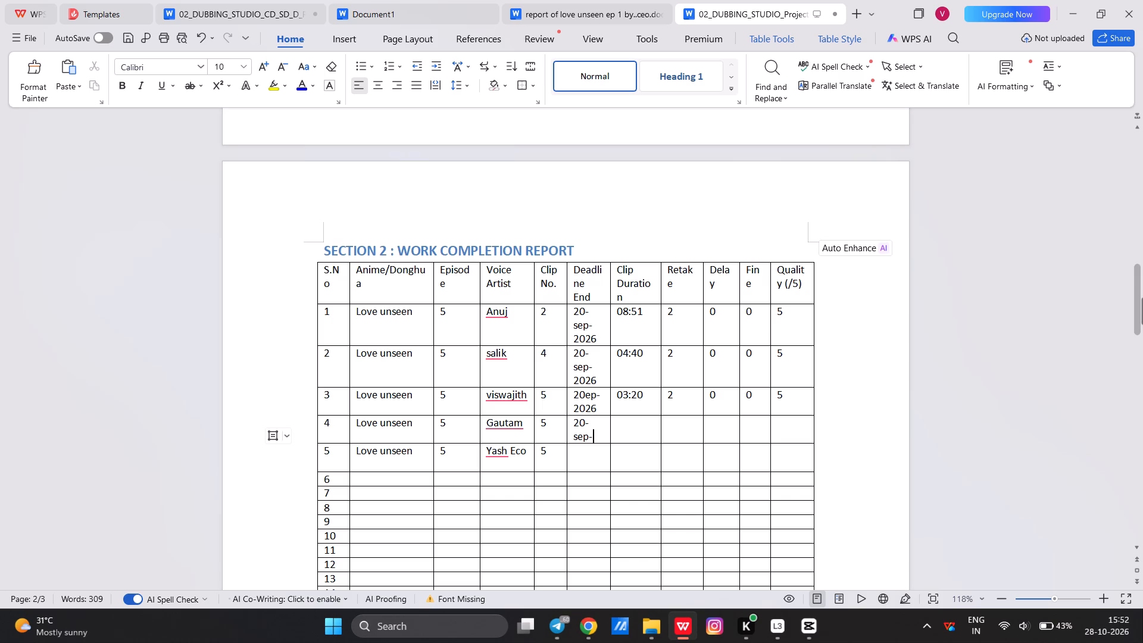
type("2026")
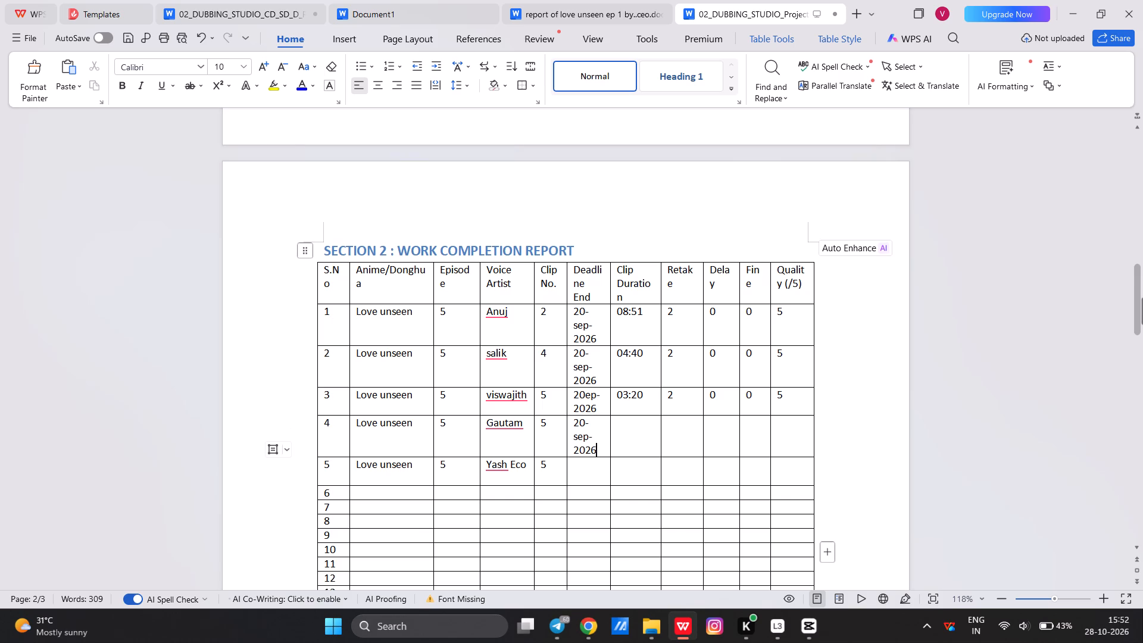
left_click(576, 473)
type("20-sep-2026")
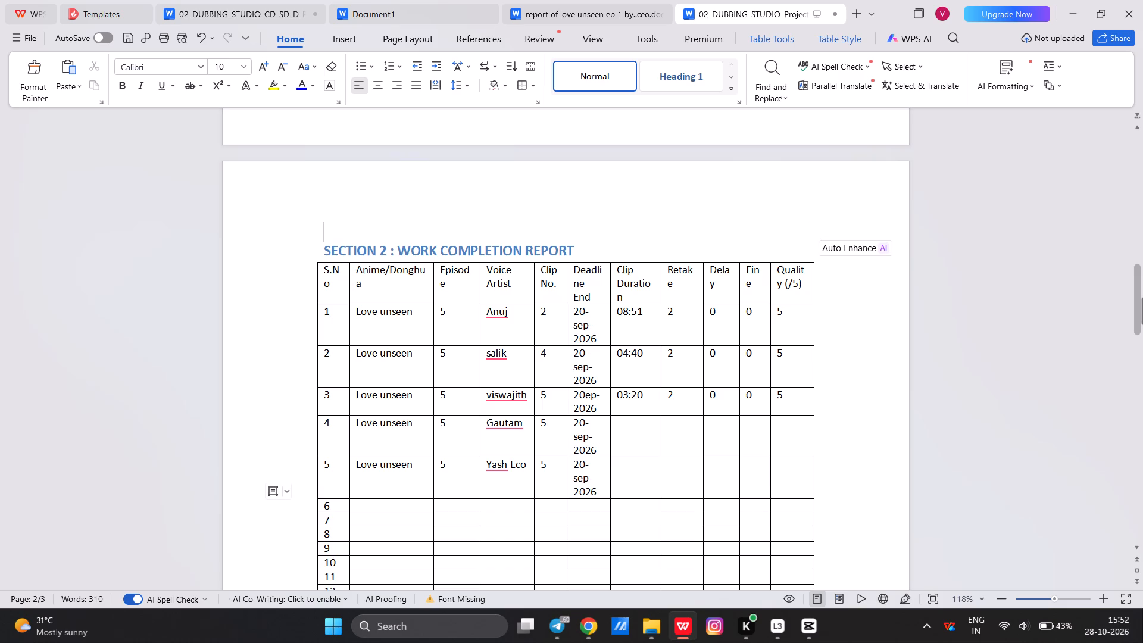
Enter the Clip Duration 01:00 in rows 4 and 5 of the work completion table, matching the Section 1 table.
left_click(630, 428)
scroll(633, 425, "up", 19)
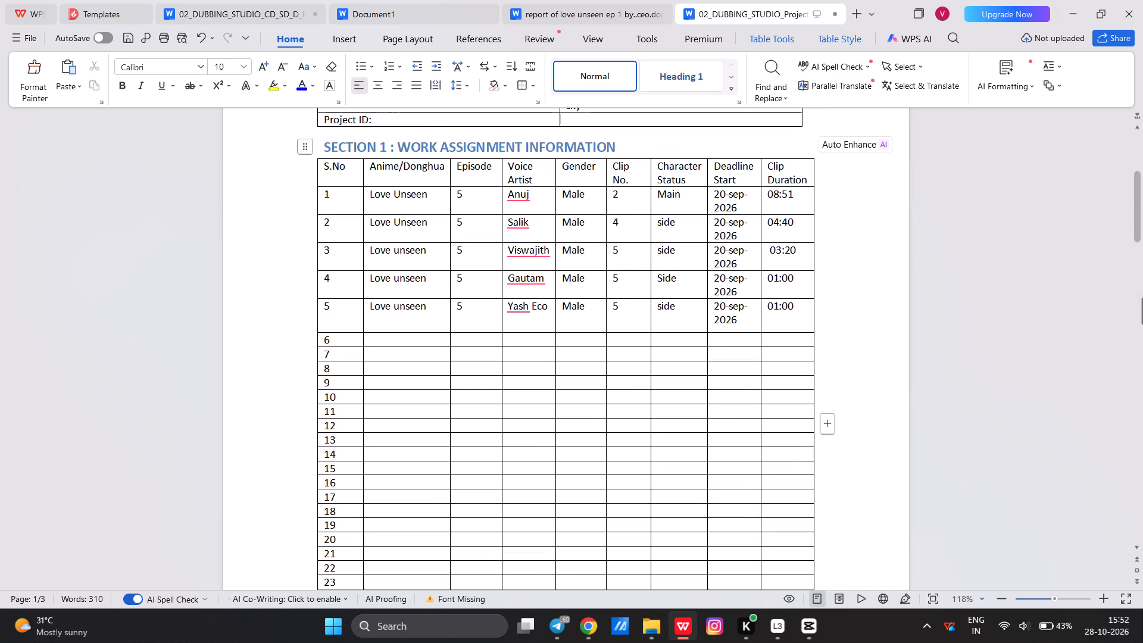
scroll(647, 442, "down", 16)
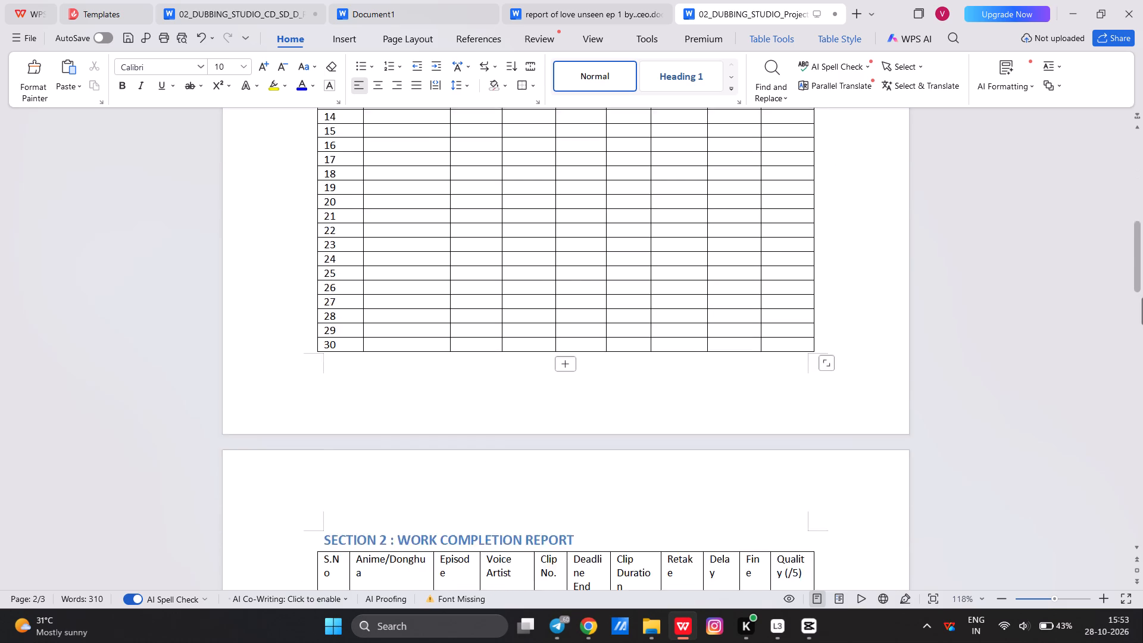
scroll(647, 442, "down", 9)
type("01")
key("shift+colon")
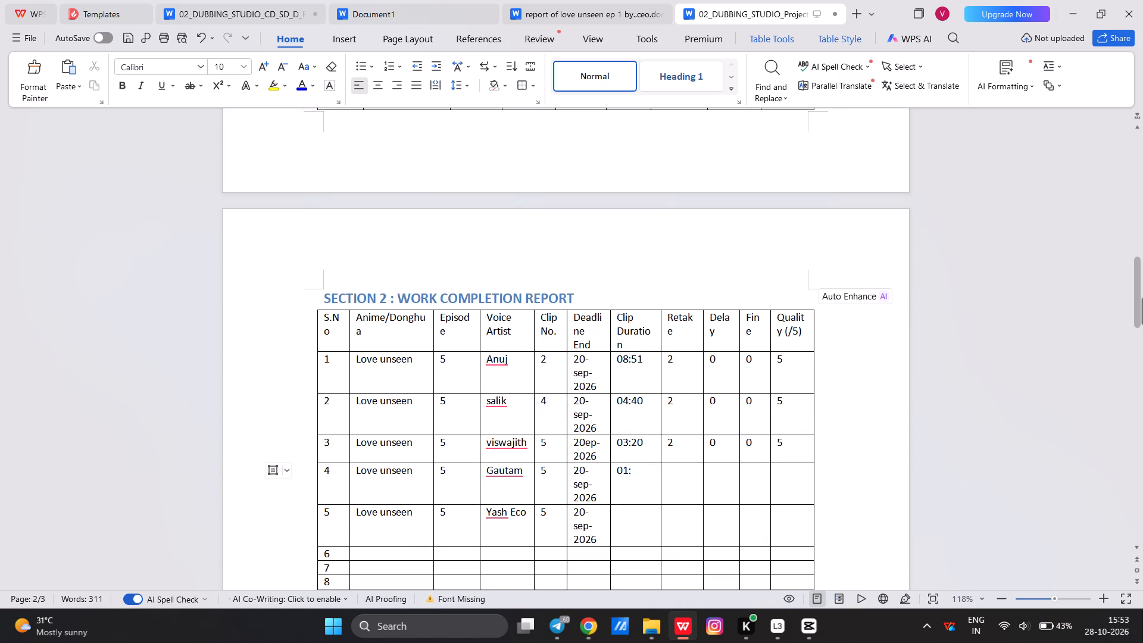
type("00")
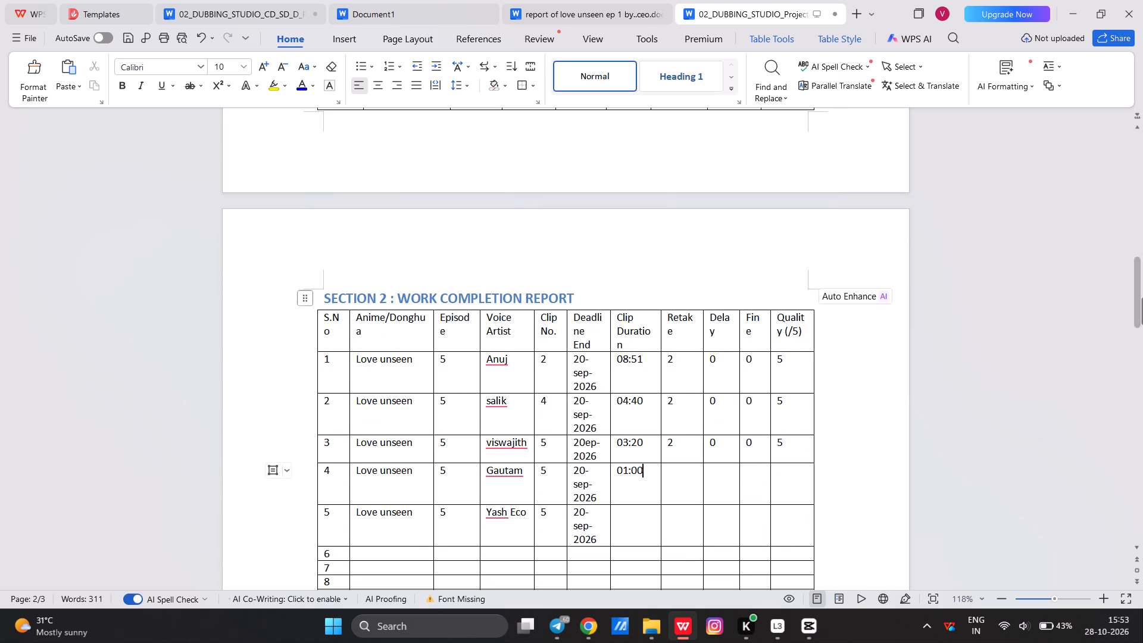
left_click(622, 529)
type("01:00")
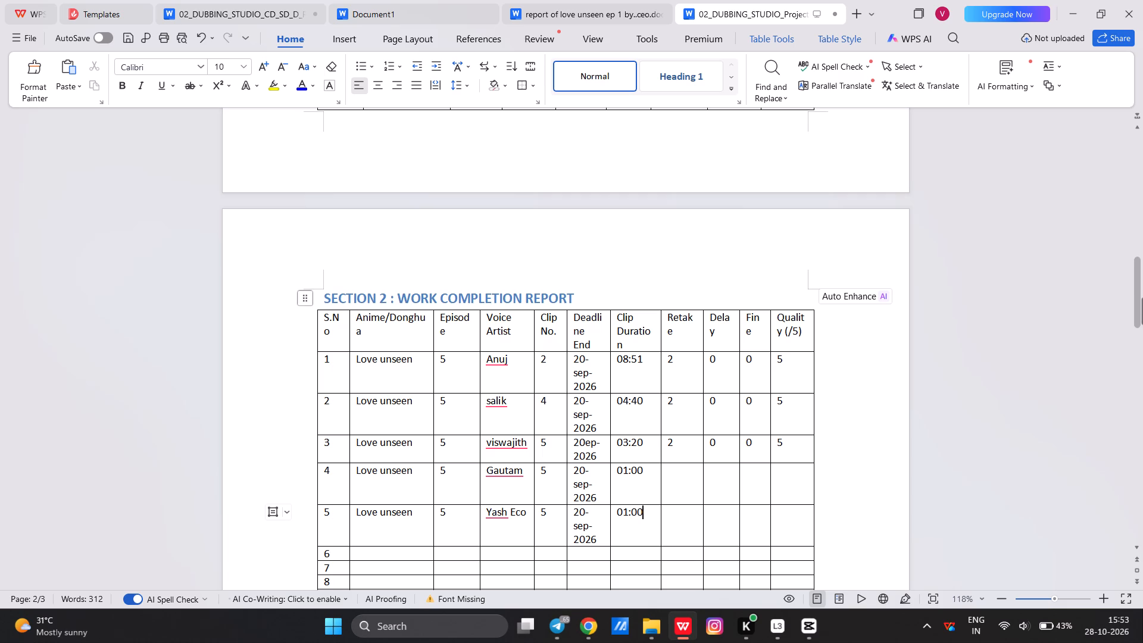
Change the Retake value in row 3 of the work completion table to 0.
left_click(679, 479)
left_click(683, 441)
key("BackSpace")
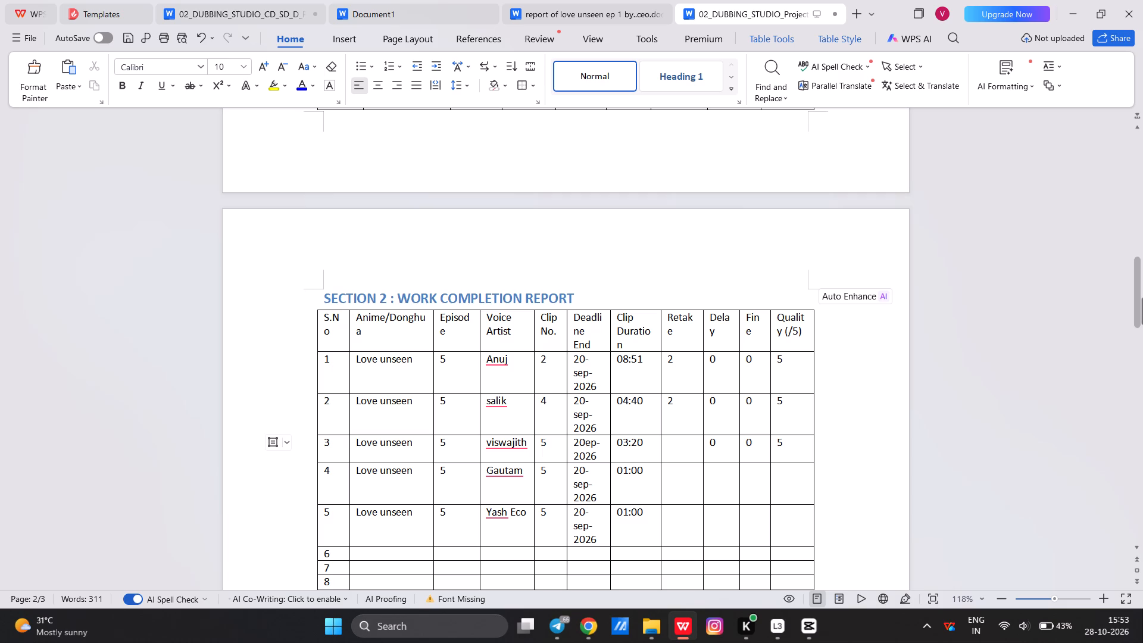
key("0")
Fill row 4 of the work completion table with Retake 0, Delay 0, Fine 0 and Quality 5.
left_click(676, 474)
key("0")
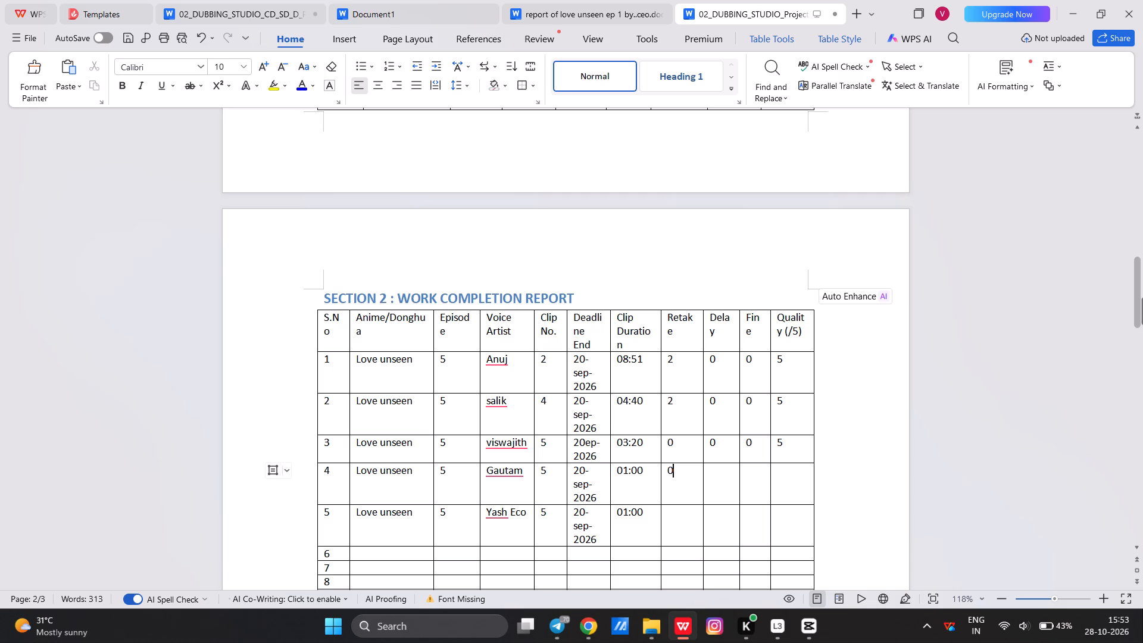
key("Right")
key("0")
key("Right")
key("0")
key("Right")
key("5")
Fill row 5 of the work completion table with Retake 0, Delay 0, Fine 0 and Quality 5.
key("Down")
key("Left")
key("Left")
key("Left")
key("0")
key("Down")
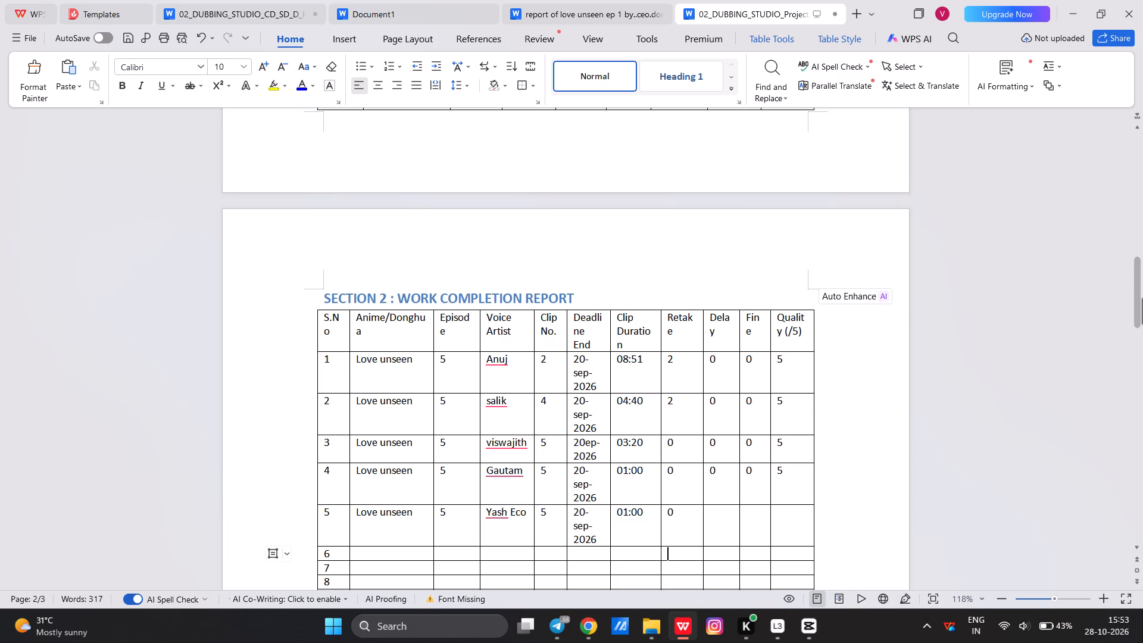
key("Up")
key("Right")
key("Right")
key("Left")
key("0")
key("Right")
key("0")
key("Right")
key("5")
Delete the whole existing sentence about retakes under the Remarks heading below the work completion table.
scroll(472, 517, "down", 7)
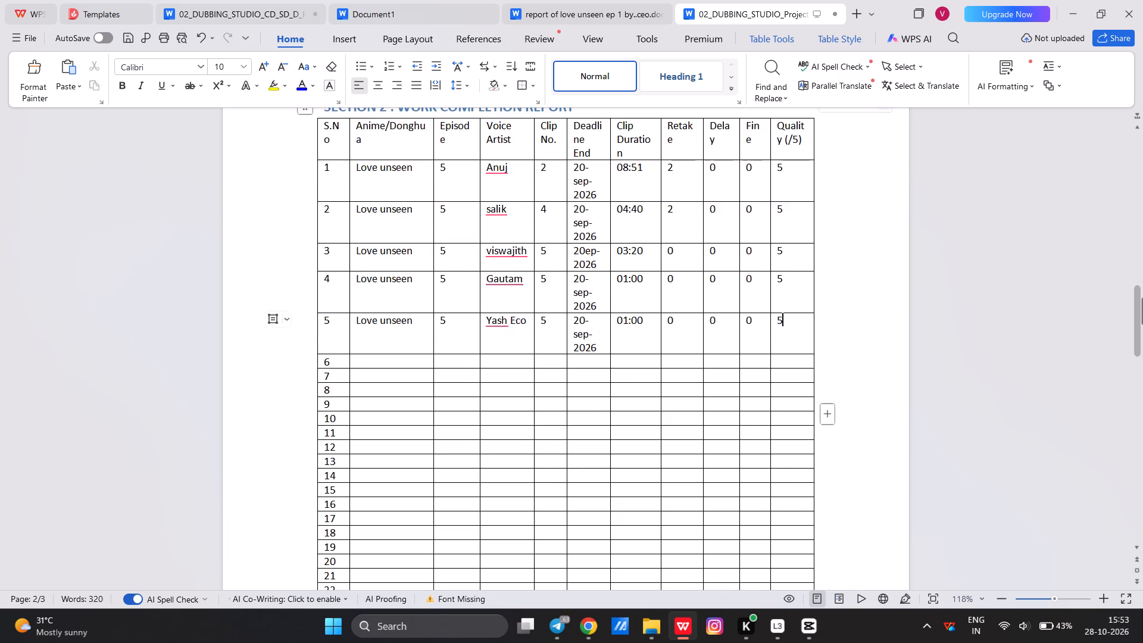
scroll(467, 514, "down", 12)
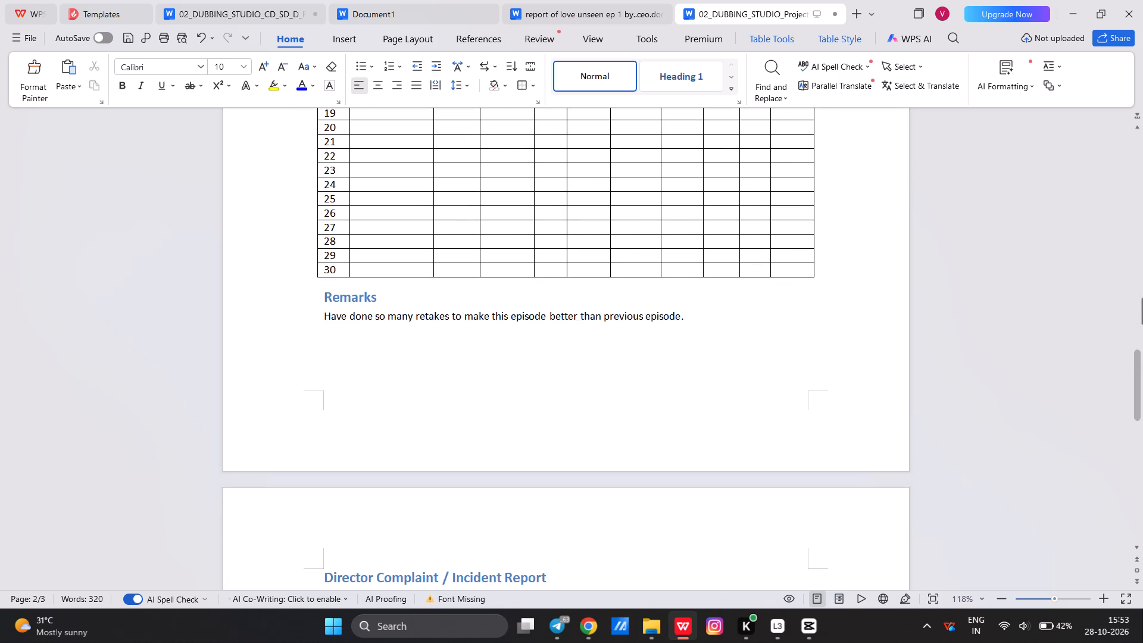
left_click(724, 326)
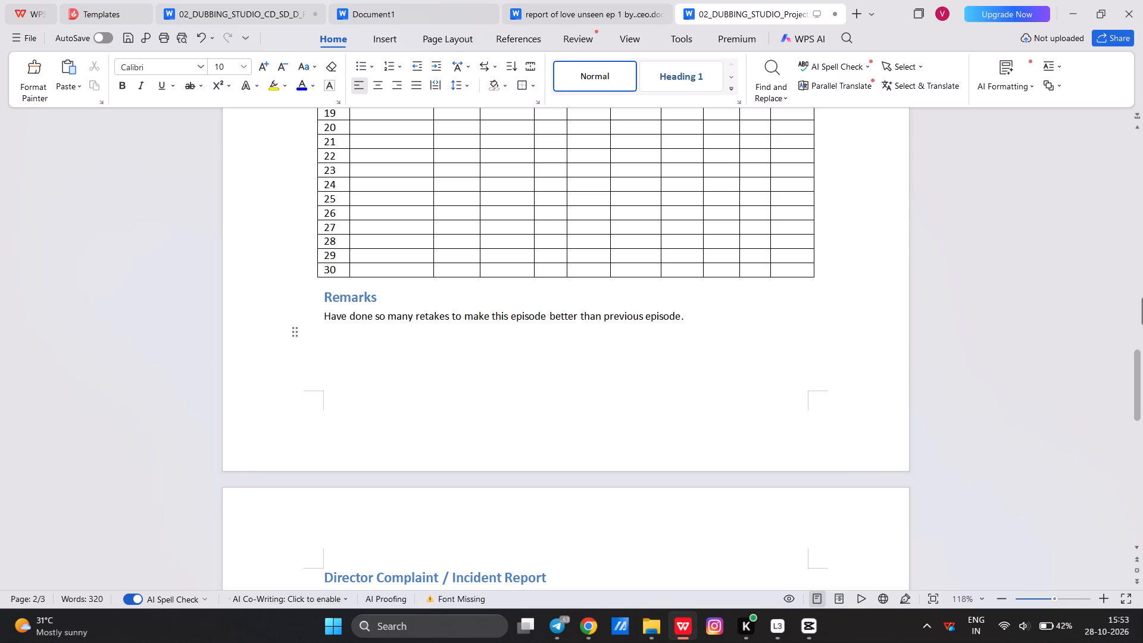
left_click(700, 312)
key("BackSpace")
key("BackSpace")
key("BackSpace")
key("BackSpace")
key("BackSpace")
key("BackSpace")
key("BackSpace")
key("BackSpace")
key("BackSpace")
key("BackSpace")
key("BackSpace")
key("BackSpace")
key("BackSpace")
key("BackSpace")
key("BackSpace")
key("BackSpace")
key("BackSpace")
key("BackSpace")
key("BackSpace")
key("BackSpace")
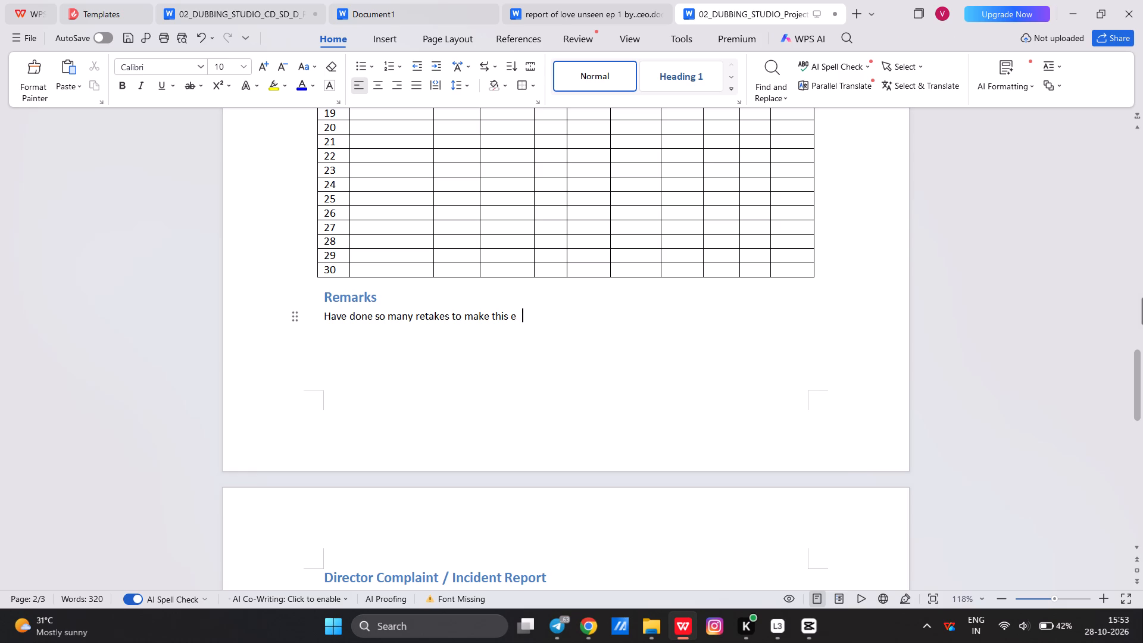
key("BackSpace")
key("BackSpace")
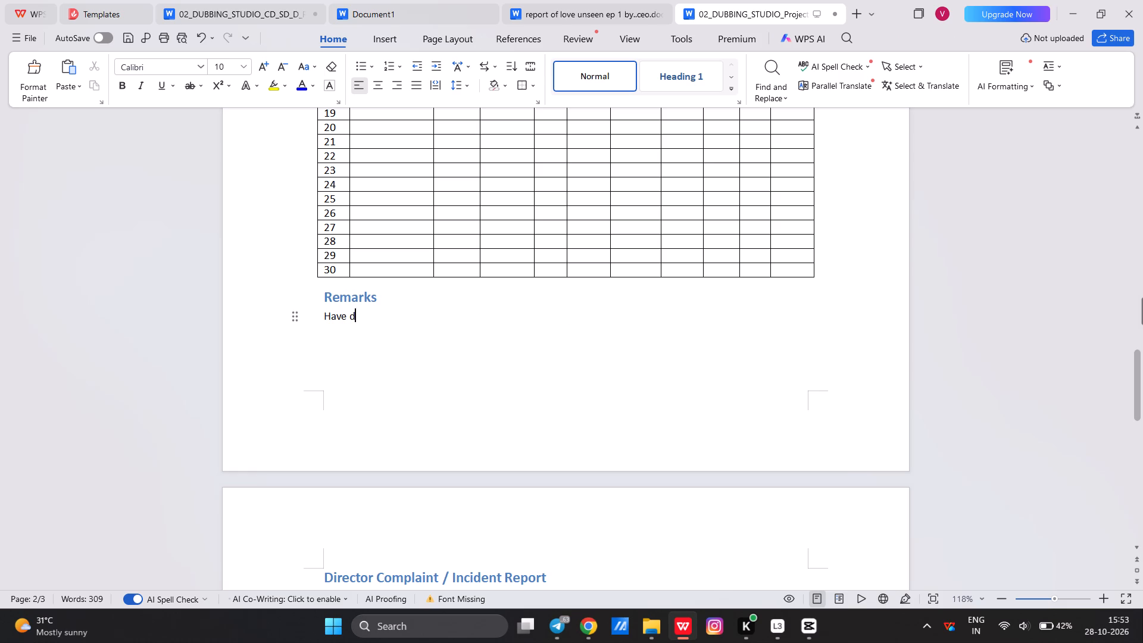
key("BackSpace")
key("BackSpace")
key("BackSpace")
key("BackSpace")
key("BackSpace")
Review the Director Complaint / Incident Report section and the signature table on the last page.
scroll(676, 326, "down", 3)
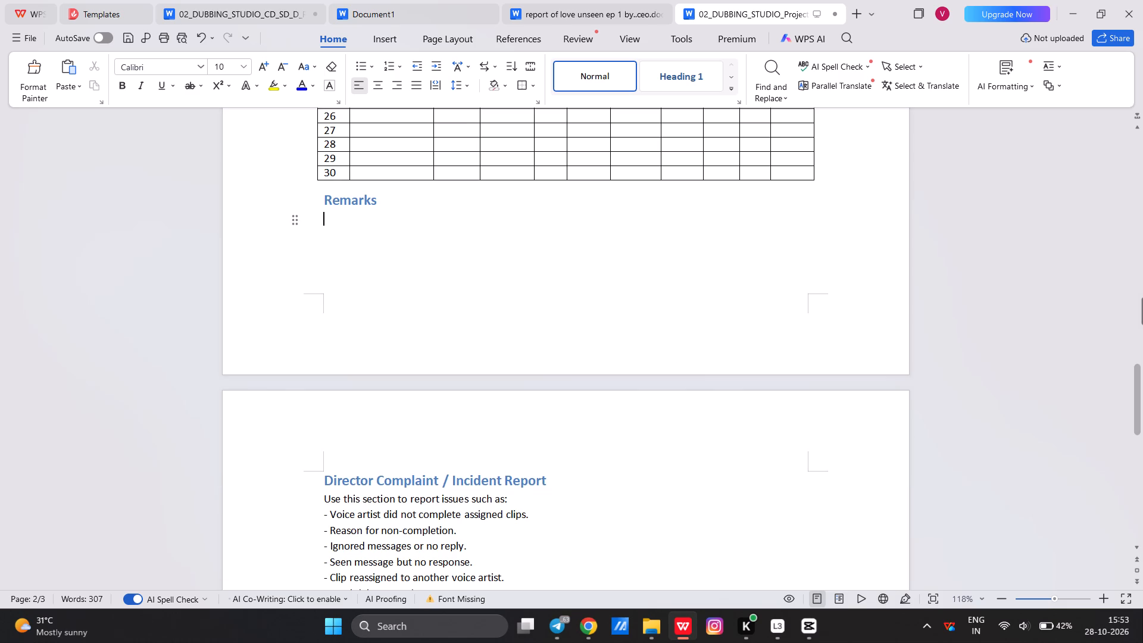
scroll(569, 500, "down", 4)
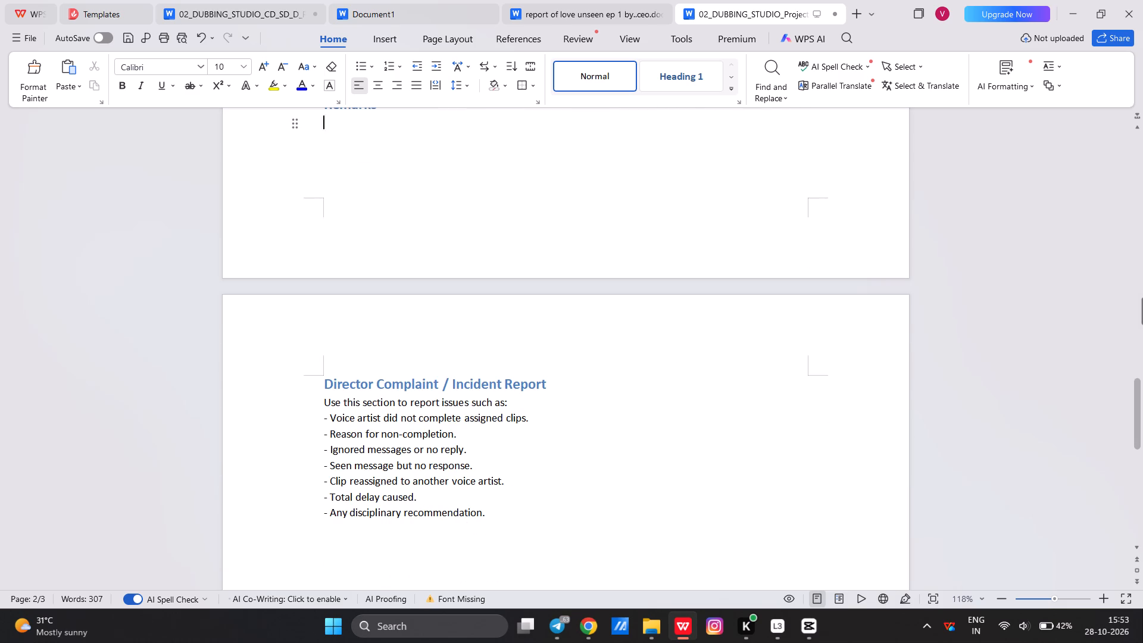
left_click(539, 419)
scroll(529, 498, "up", 1)
scroll(533, 501, "down", 15)
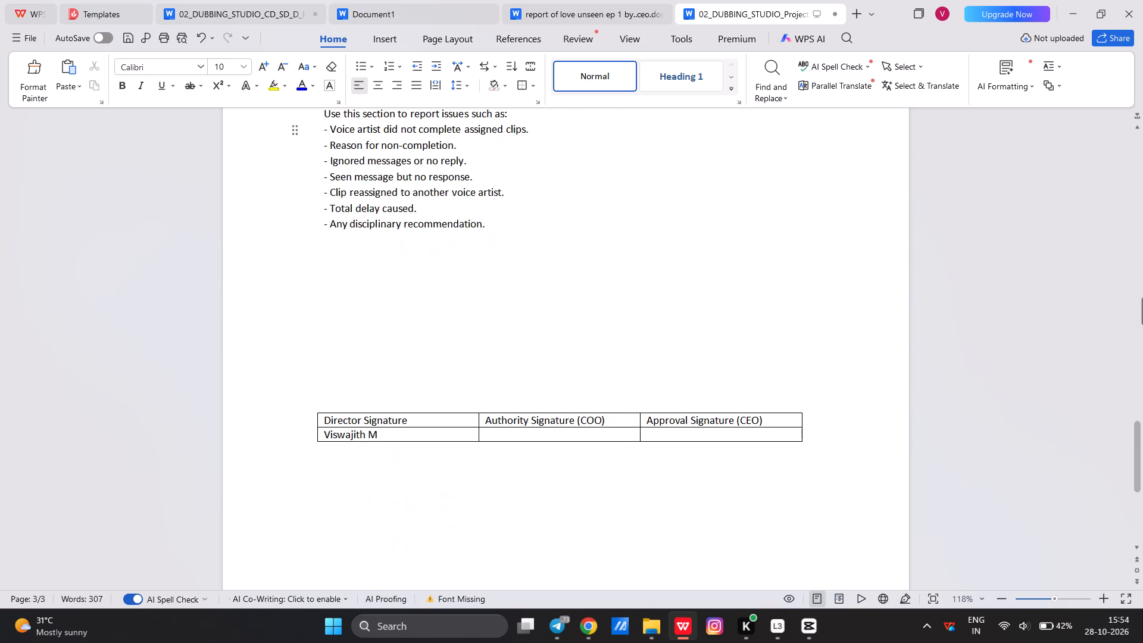
scroll(533, 501, "up", 5)
scroll(533, 501, "down", 4)
scroll(533, 501, "up", 14)
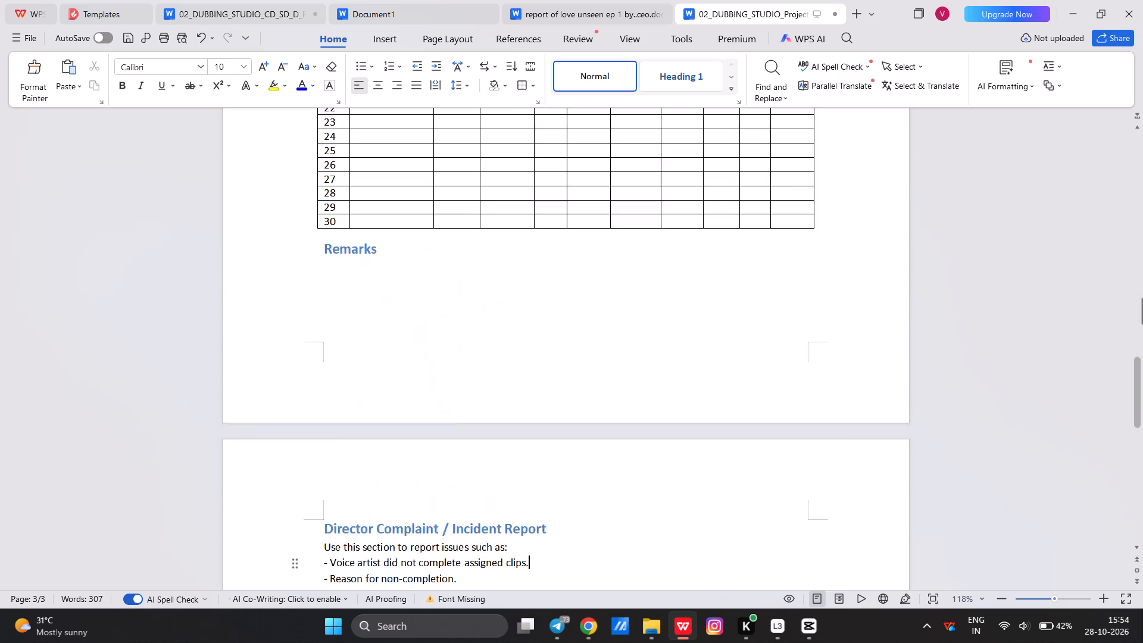
Place the text cursor on the empty line under the Remarks heading.
scroll(533, 501, "up", 5)
left_click(331, 424)
left_click(332, 419)
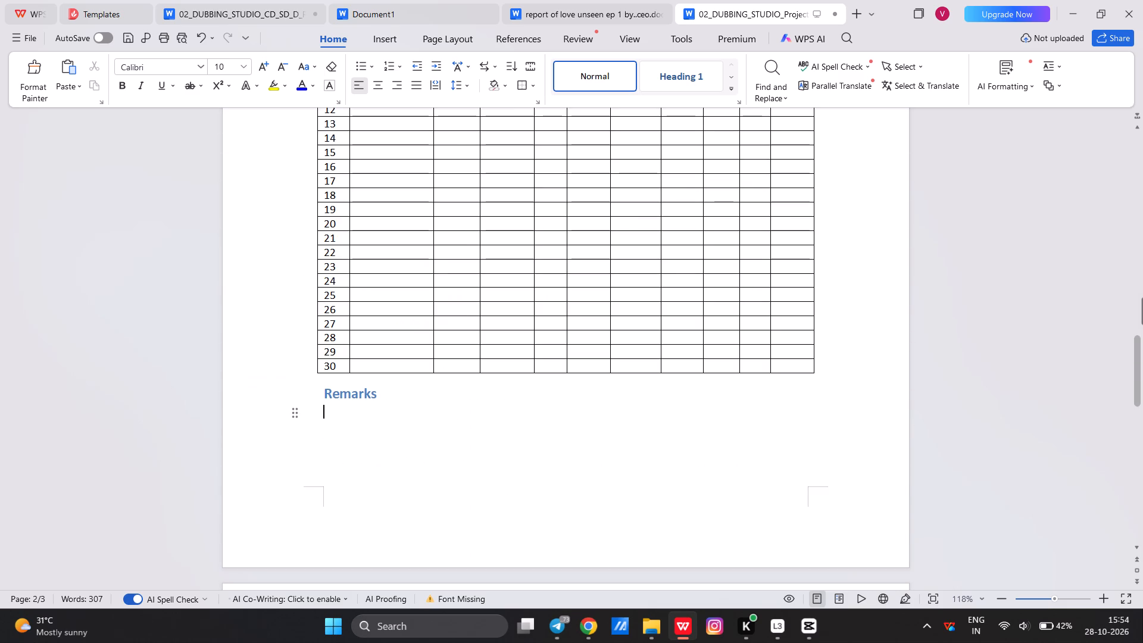
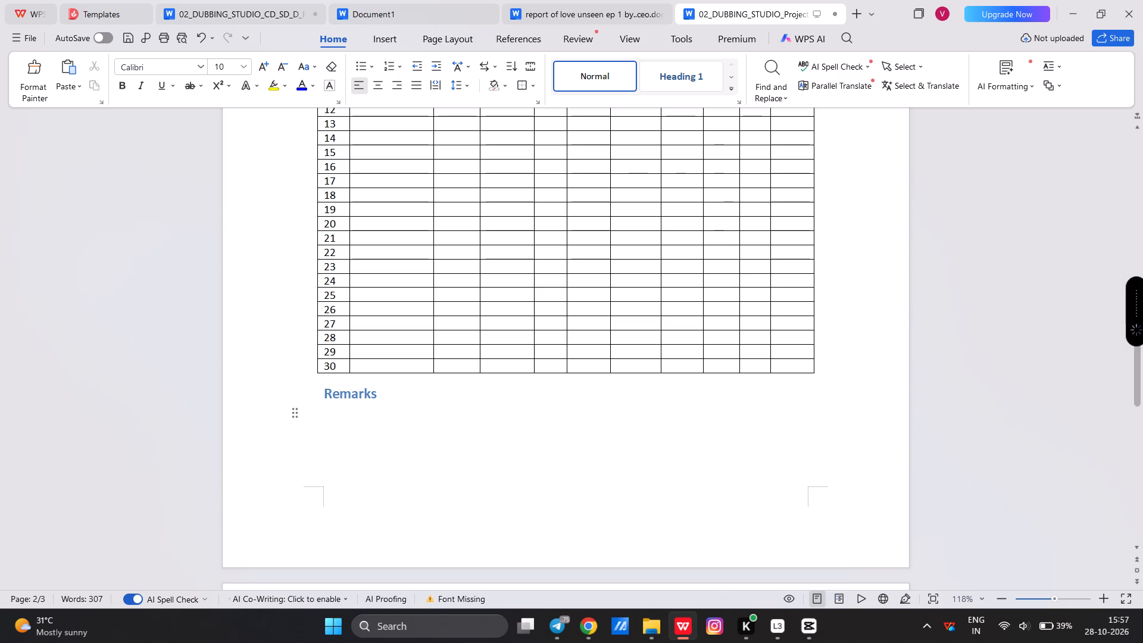
Paste the copied paragraphs about the late report and the delayed fifth episode under the Remarks heading.
key("ctrl+v")
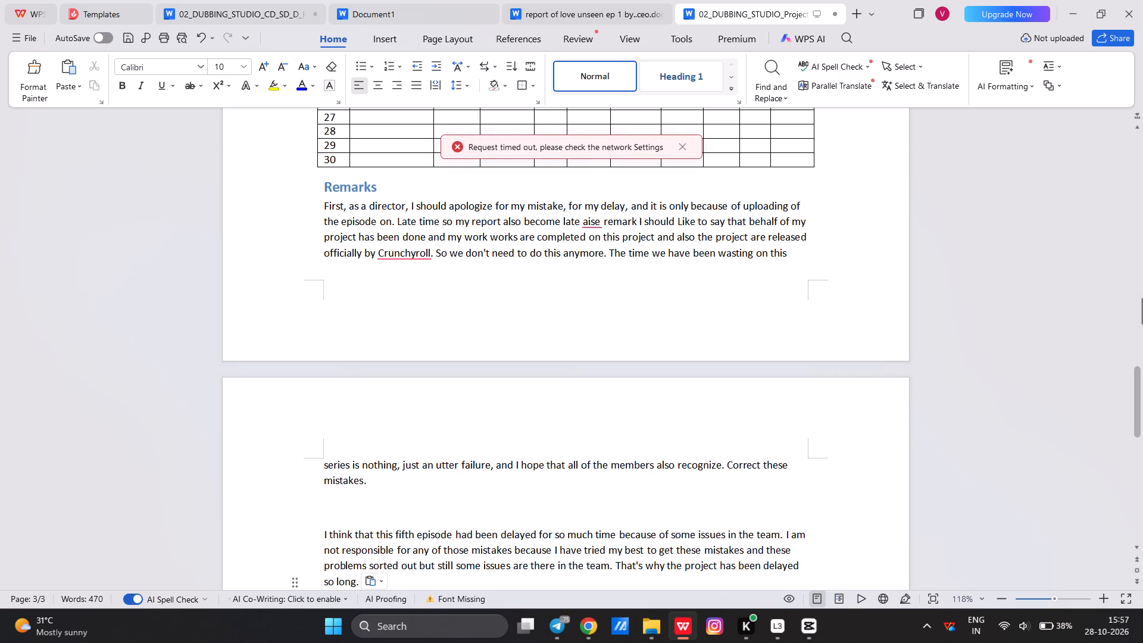
Correct "episode on. Late time" to "episode on late time" in the first Remarks paragraph.
left_click(396, 218)
key("BackSpace")
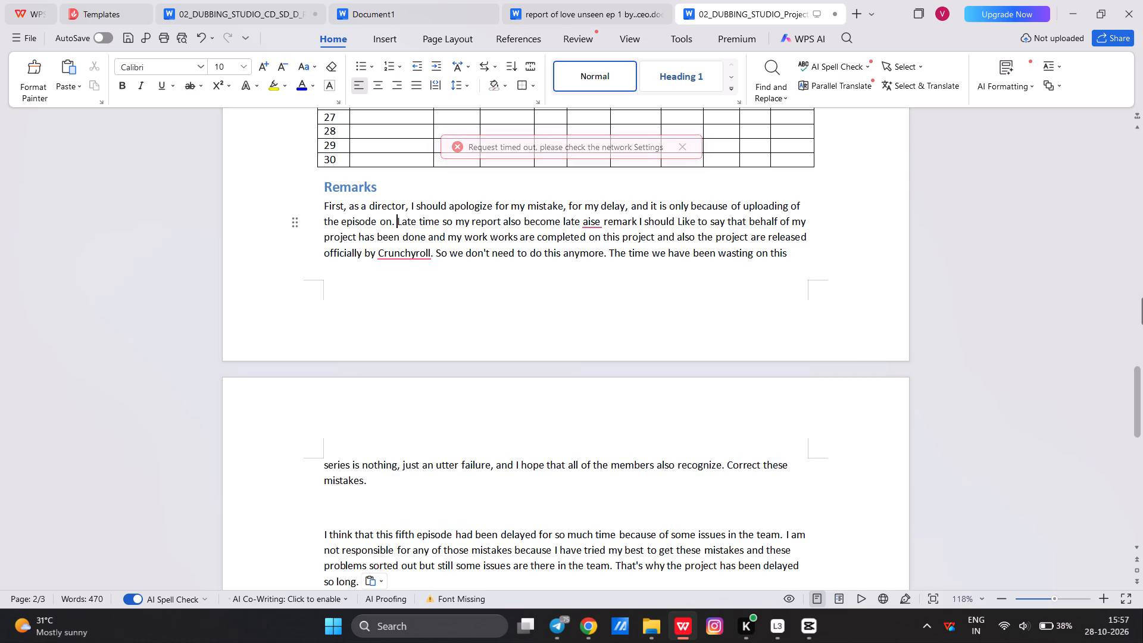
key("BackSpace")
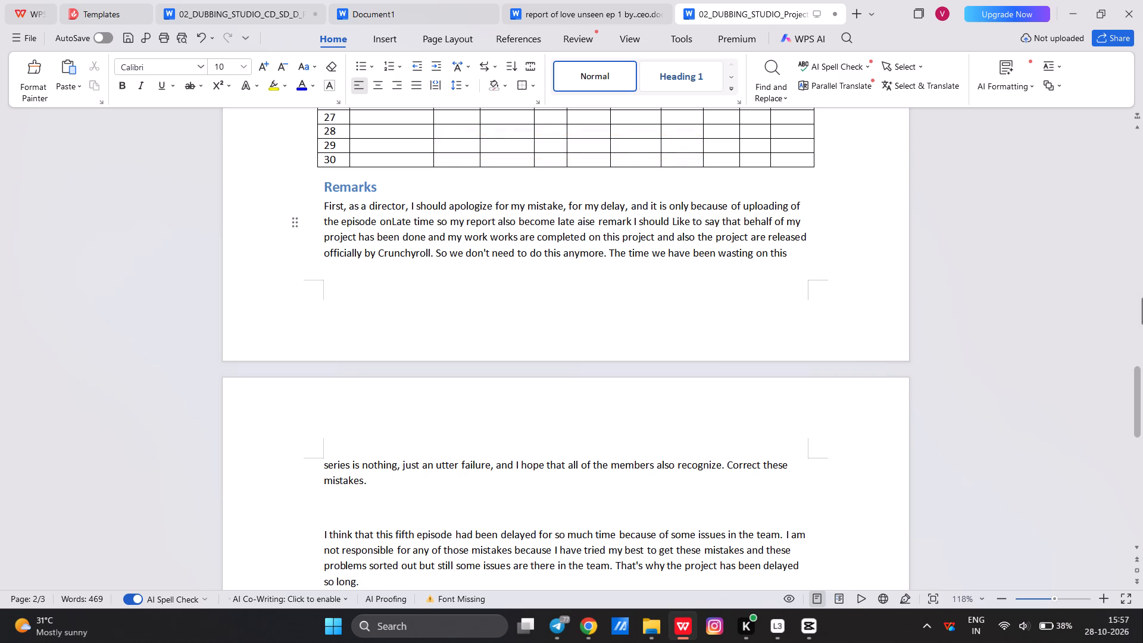
key("space")
key("Right")
key("BackSpace")
key("semicolon")
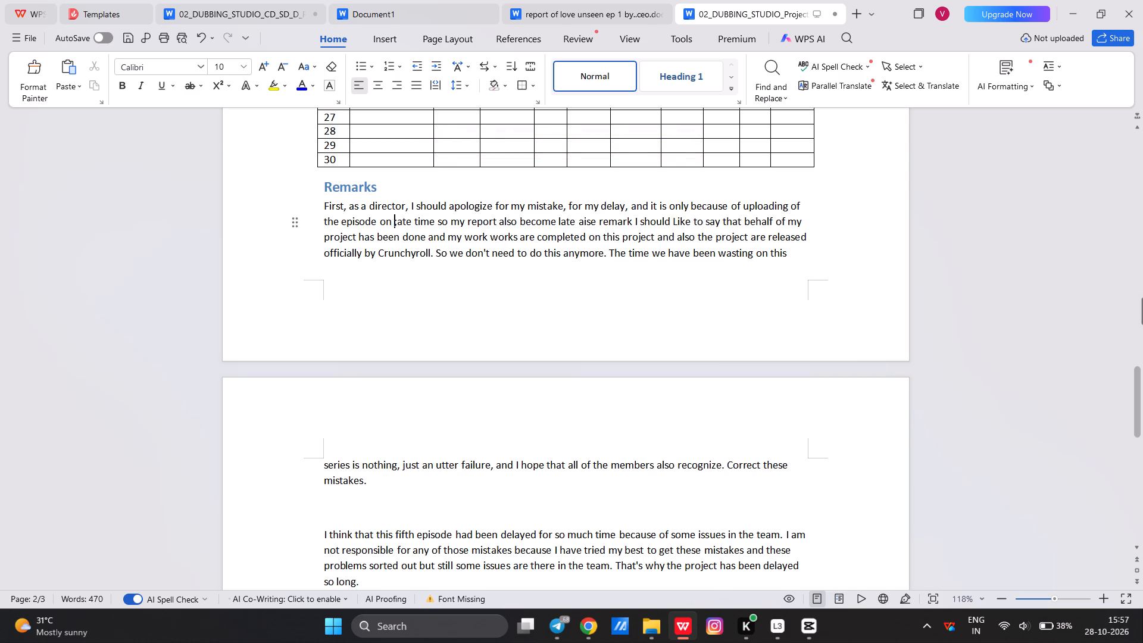
key("BackSpace")
key("l")
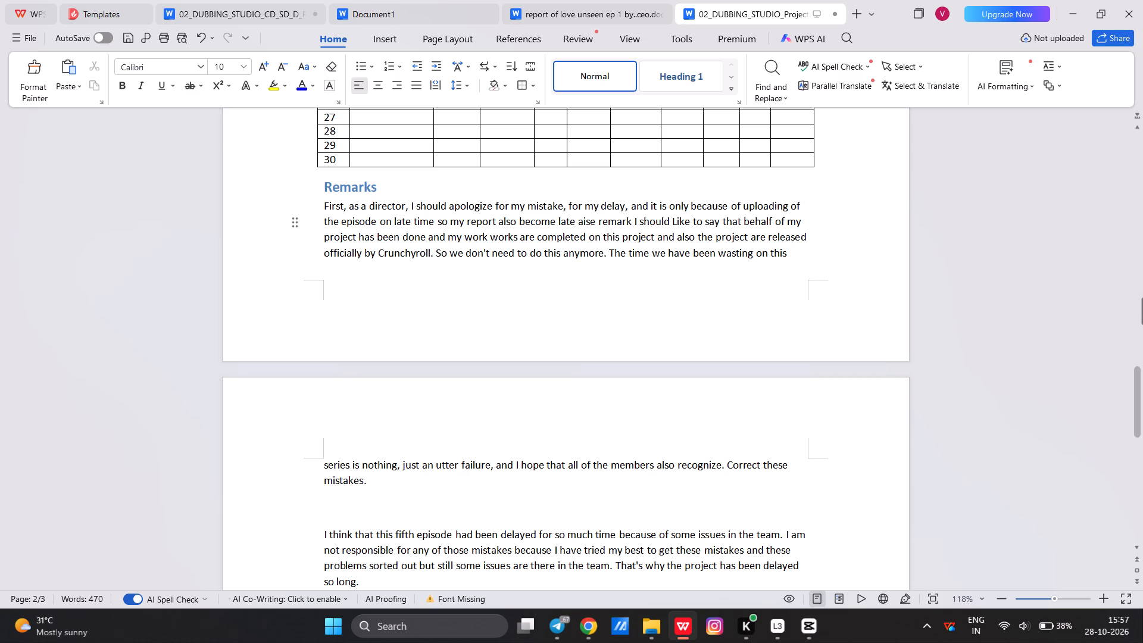
Replace the misspelled word "aise" after "become late" with ", so as" in the first Remarks paragraph.
left_click(593, 221)
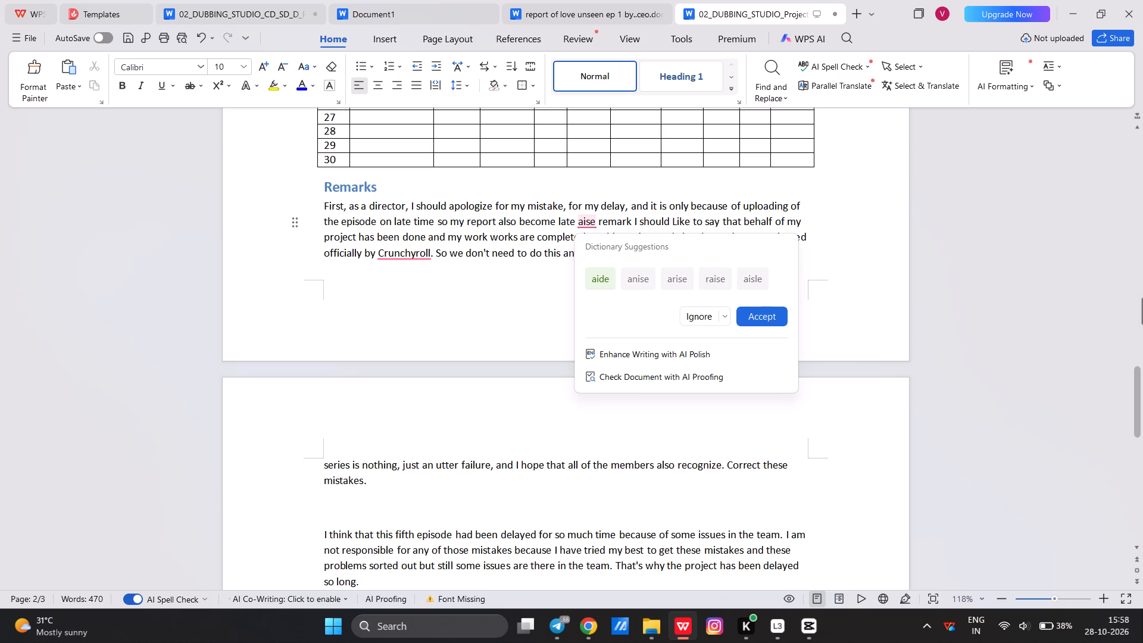
key("BackSpace")
key("BackSpace")
key("BackSpace")
key("BackSpace")
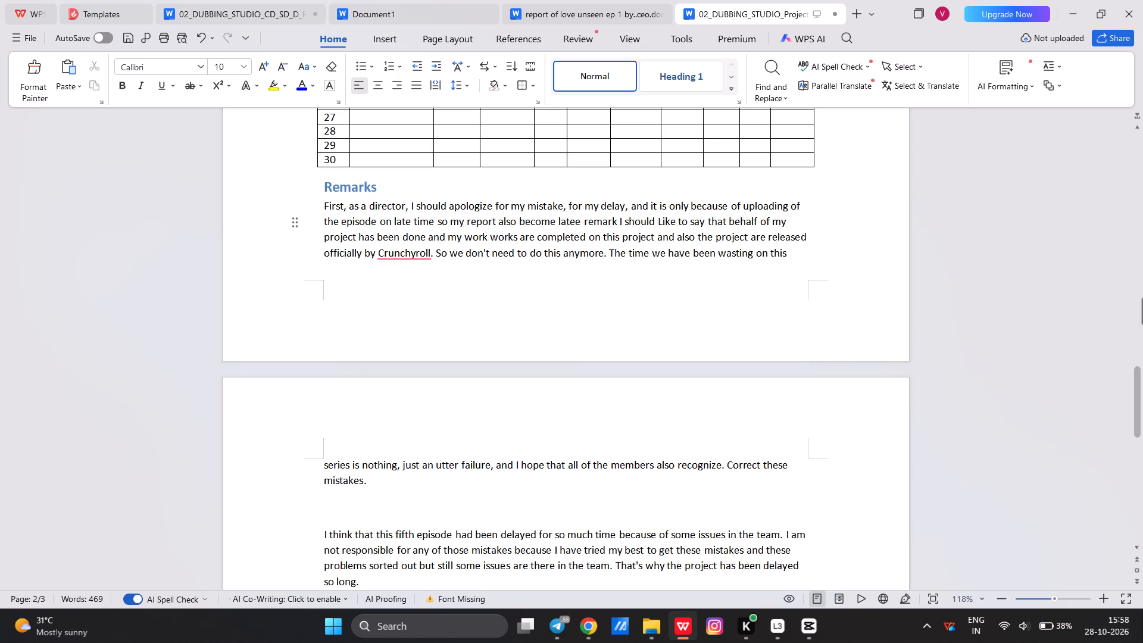
type(", s")
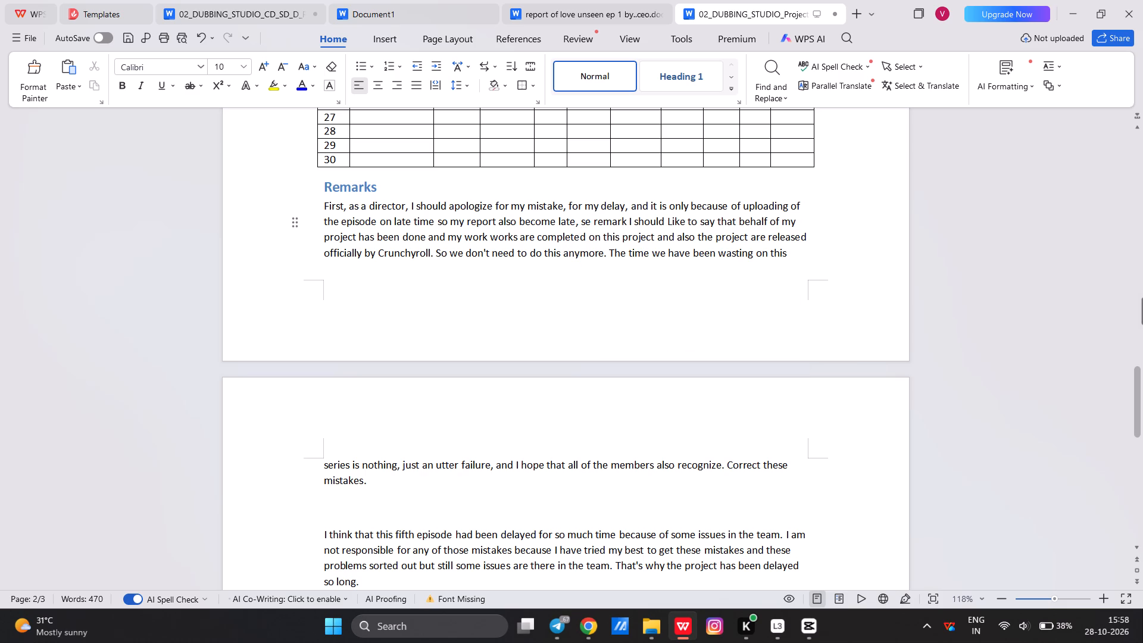
key("Right")
key("BackSpace")
key("o")
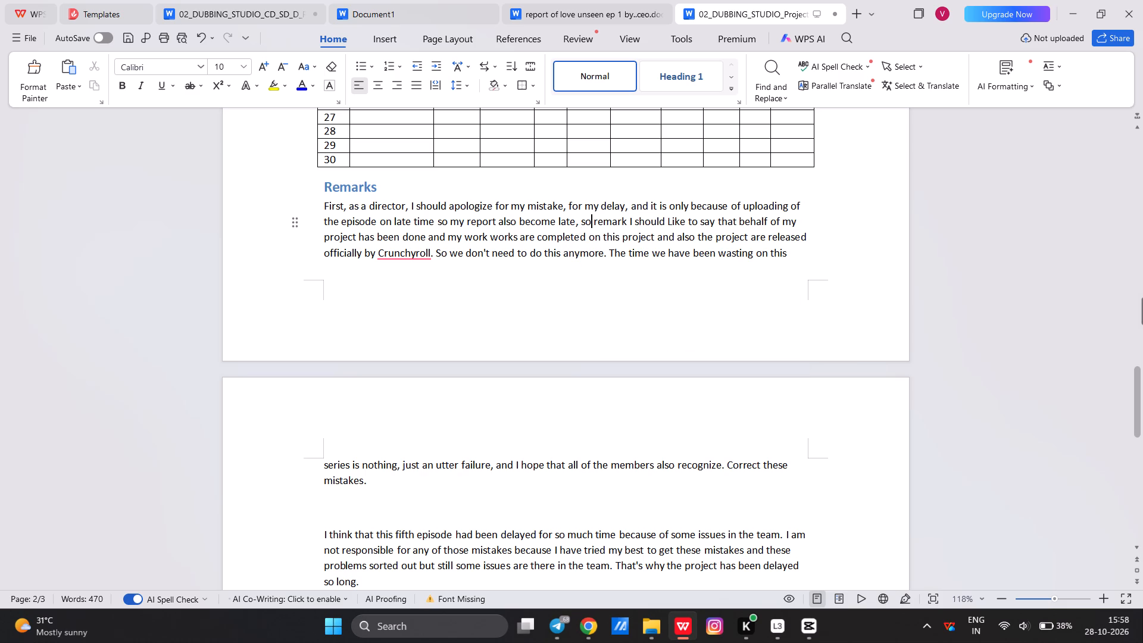
key("space")
type("as")
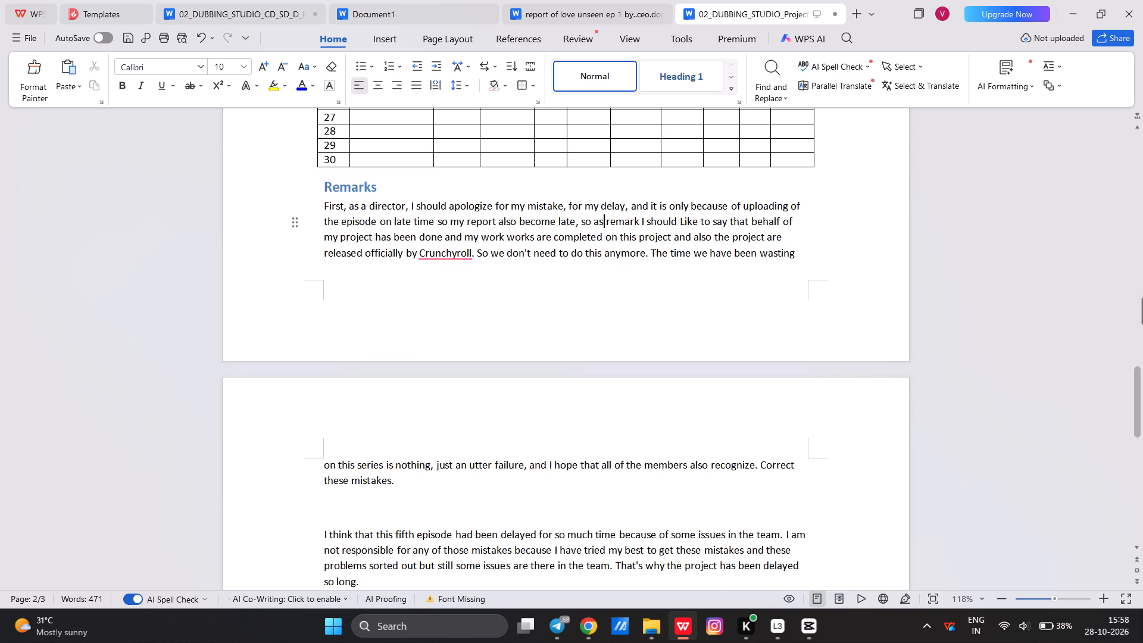
Reduce the duplicated wording "my work works" to "my works" in the first Remarks paragraph.
left_click_drag(532, 235, 510, 233)
key("BackSpace")
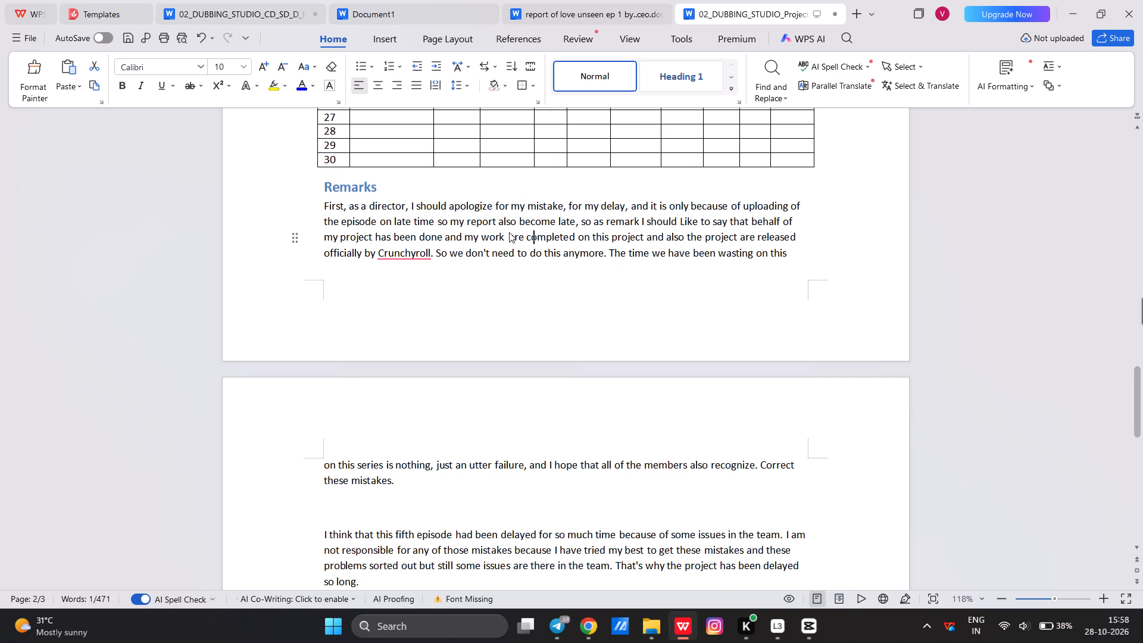
key("BackSpace")
key("s")
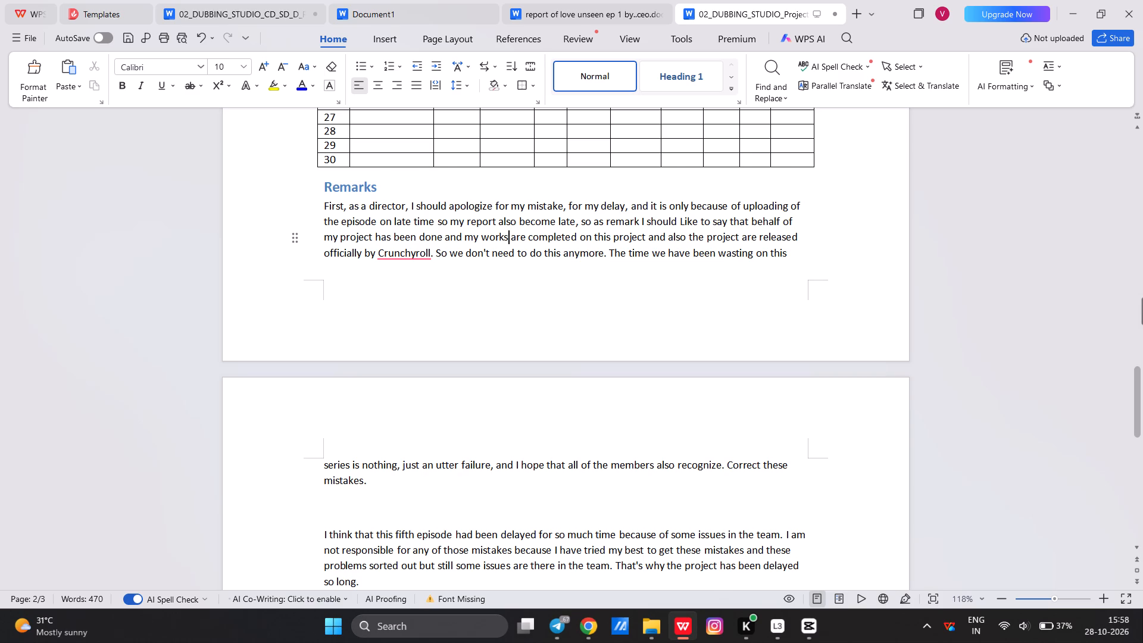
Add "on time" after "problems sorted out" in the Remarks paragraph about the fifth episode.
scroll(414, 448, "down", 1)
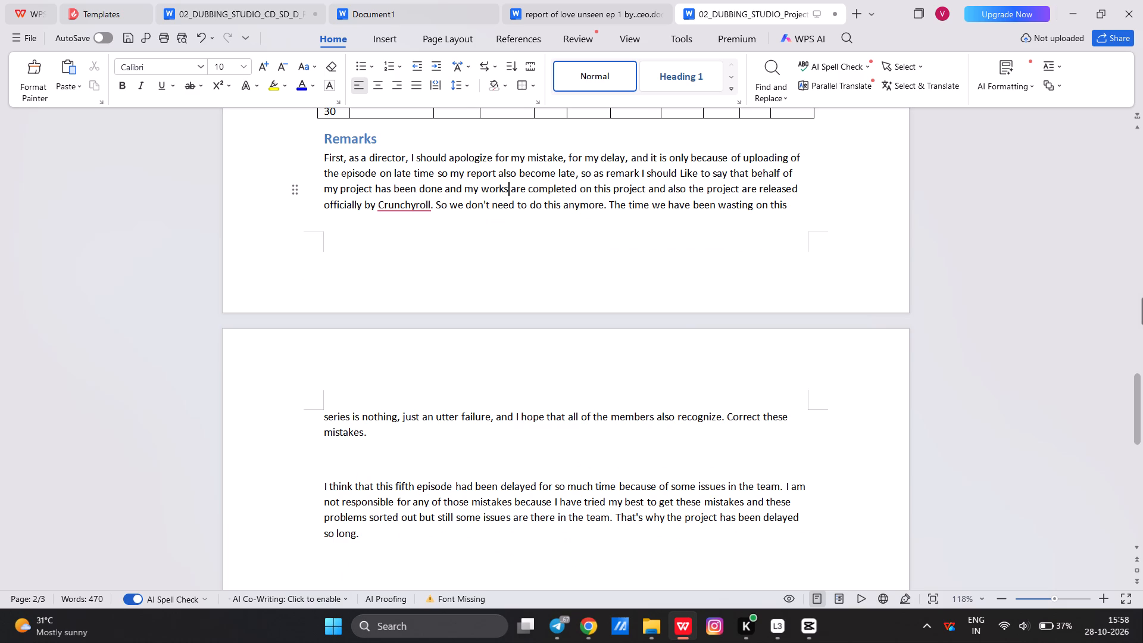
scroll(522, 435, "down", 1)
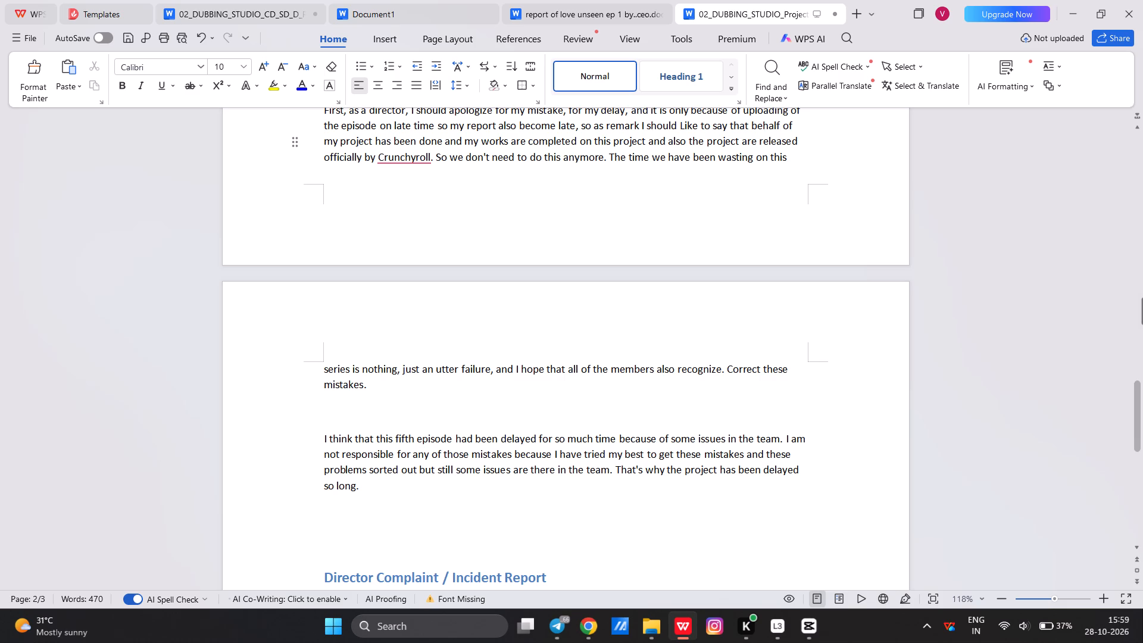
left_click(415, 473)
key("space")
type("on time")
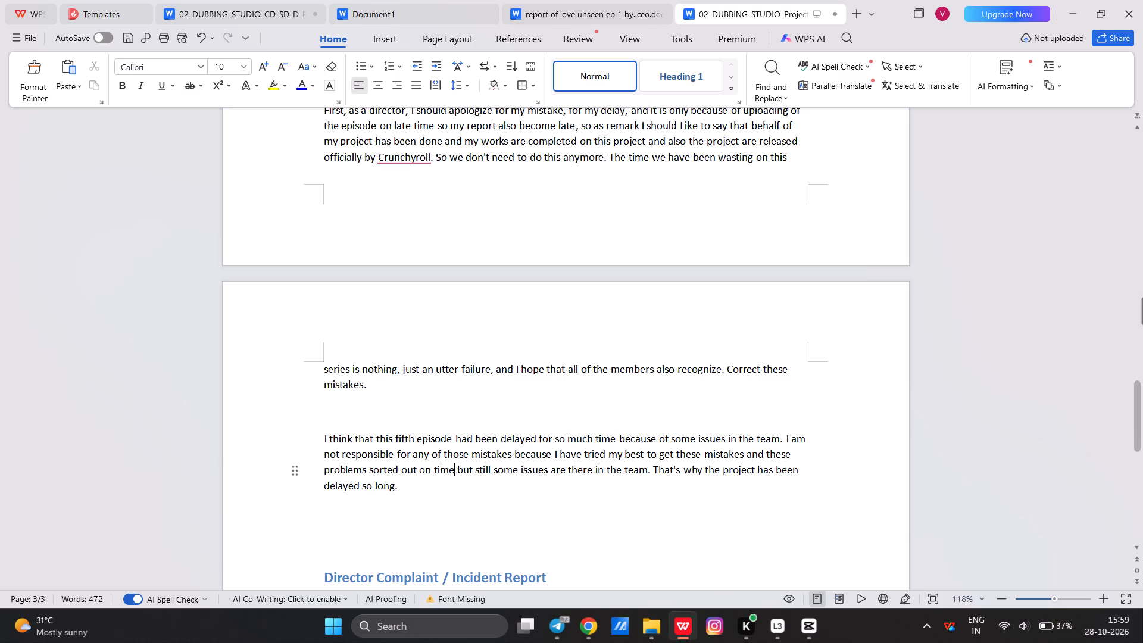
Start saving a copy of the report as a Word document (.docx) in the Desktop's reports folder.
scroll(455, 491, "down", 8)
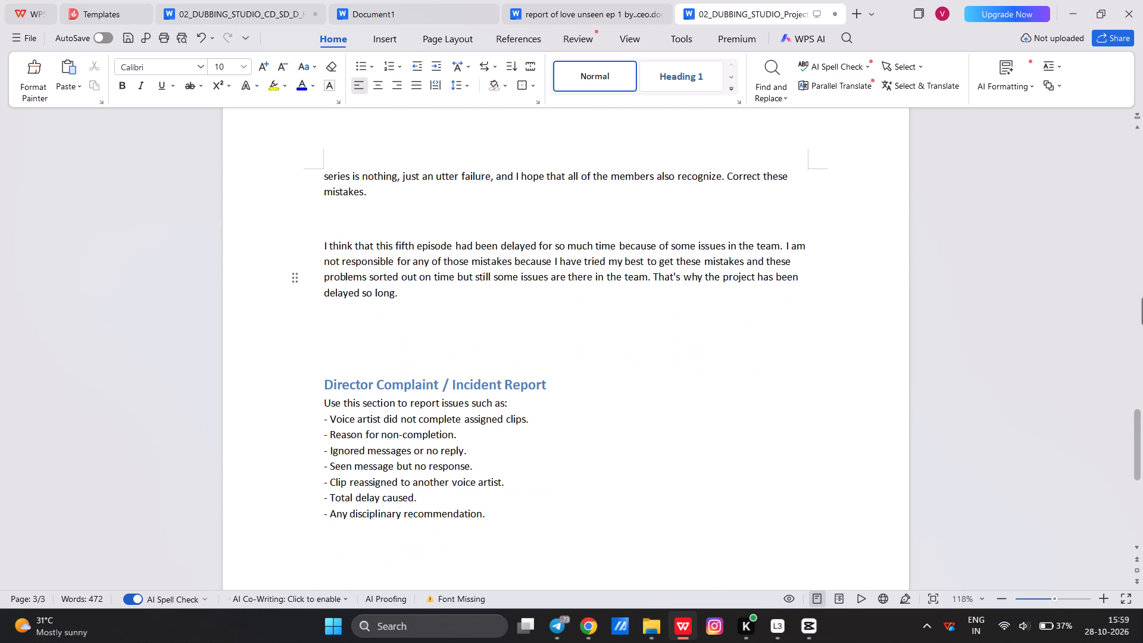
scroll(453, 379, "down", 8)
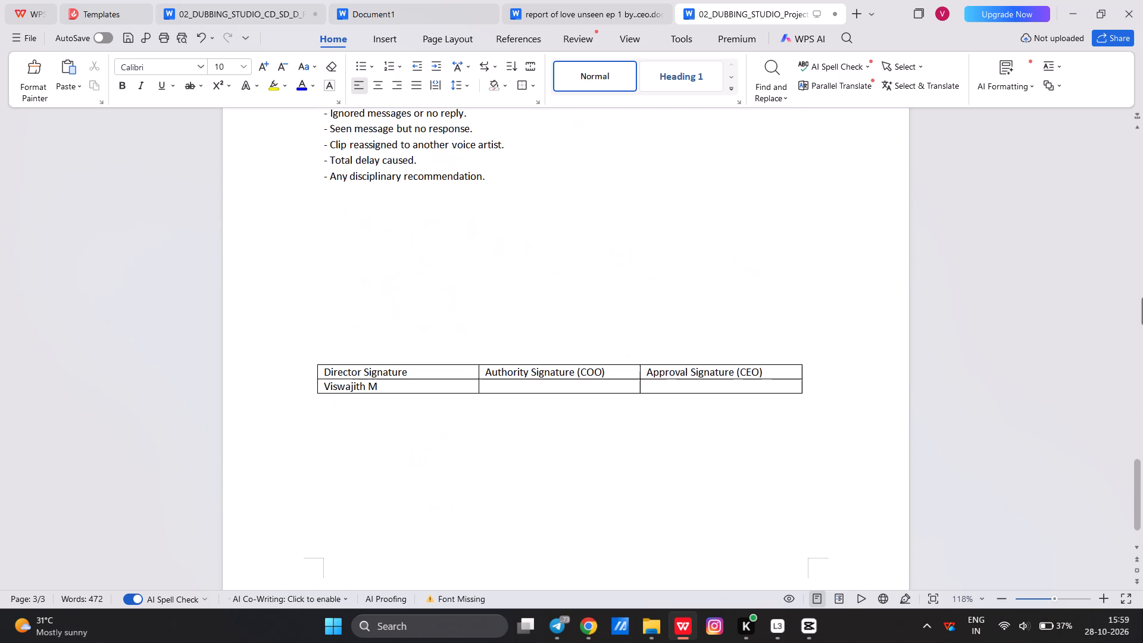
left_click(29, 39)
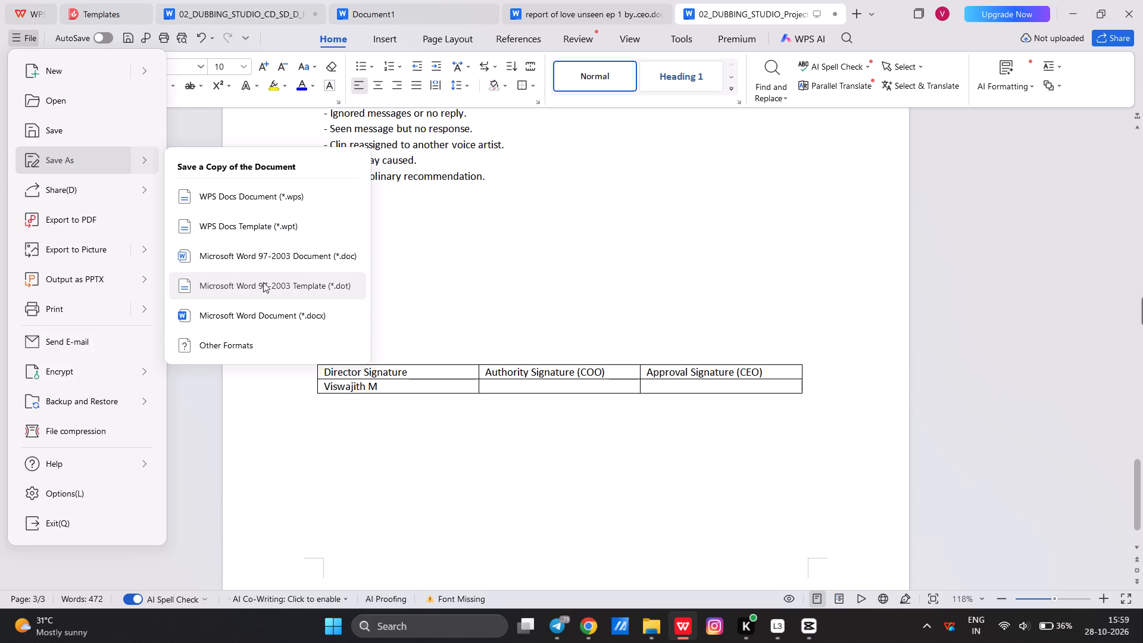
left_click(281, 323)
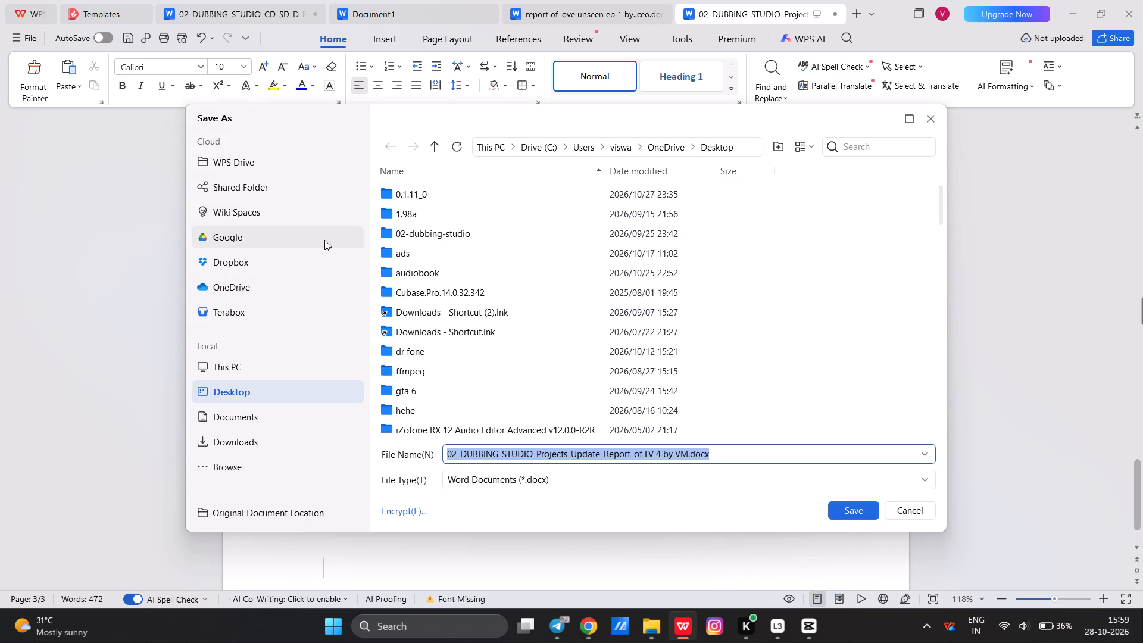
scroll(445, 359, "down", 2)
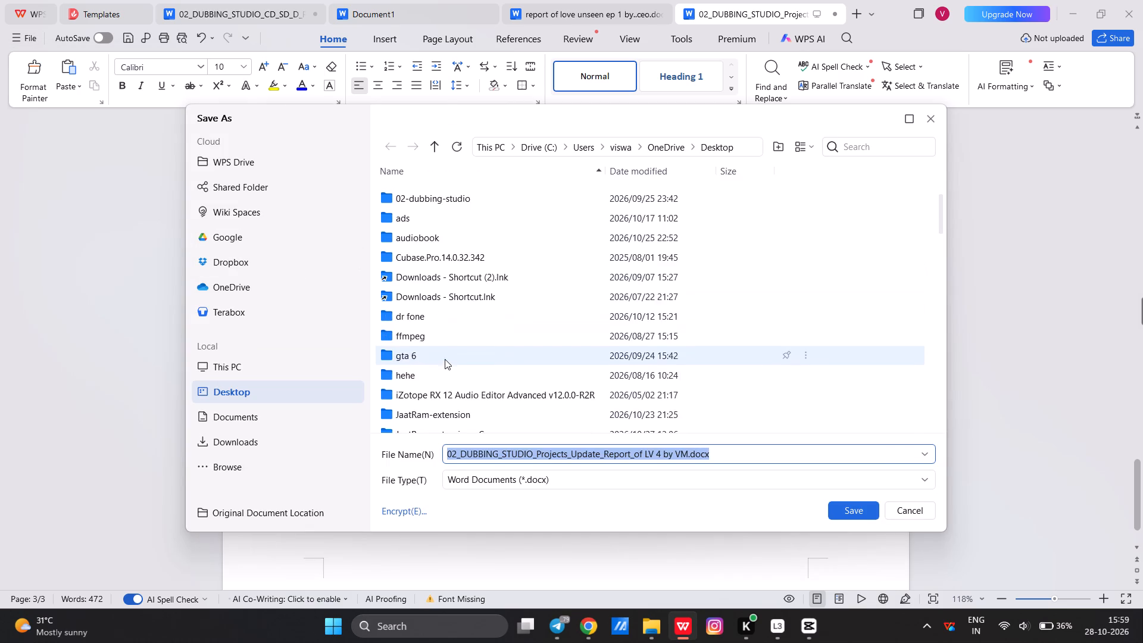
scroll(445, 359, "down", 9)
scroll(442, 358, "down", 13)
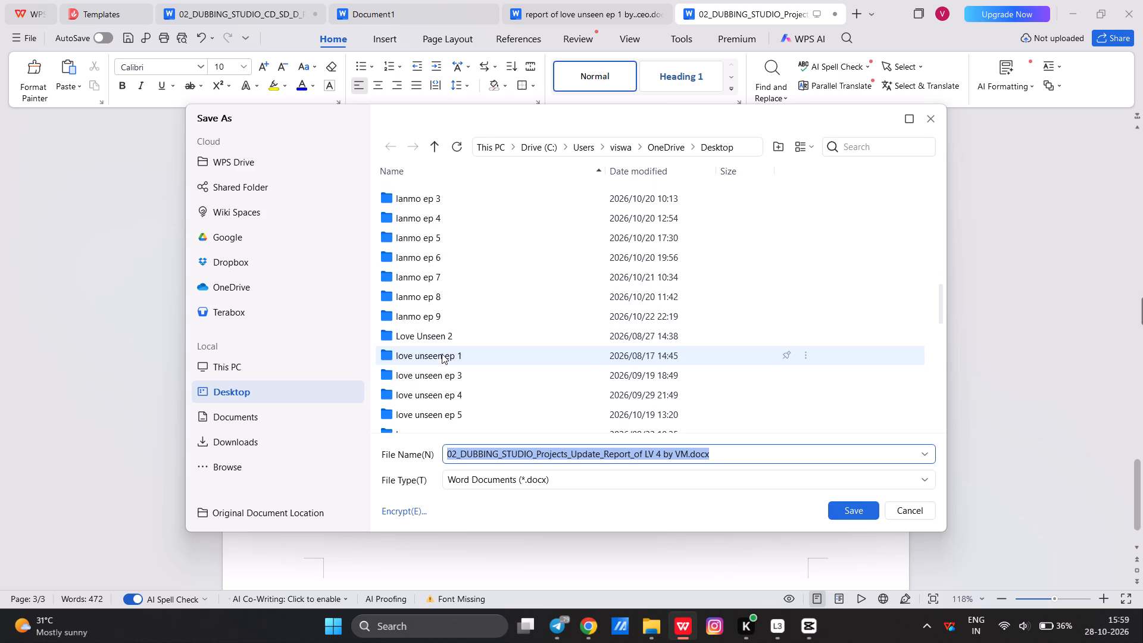
scroll(442, 354, "down", 10)
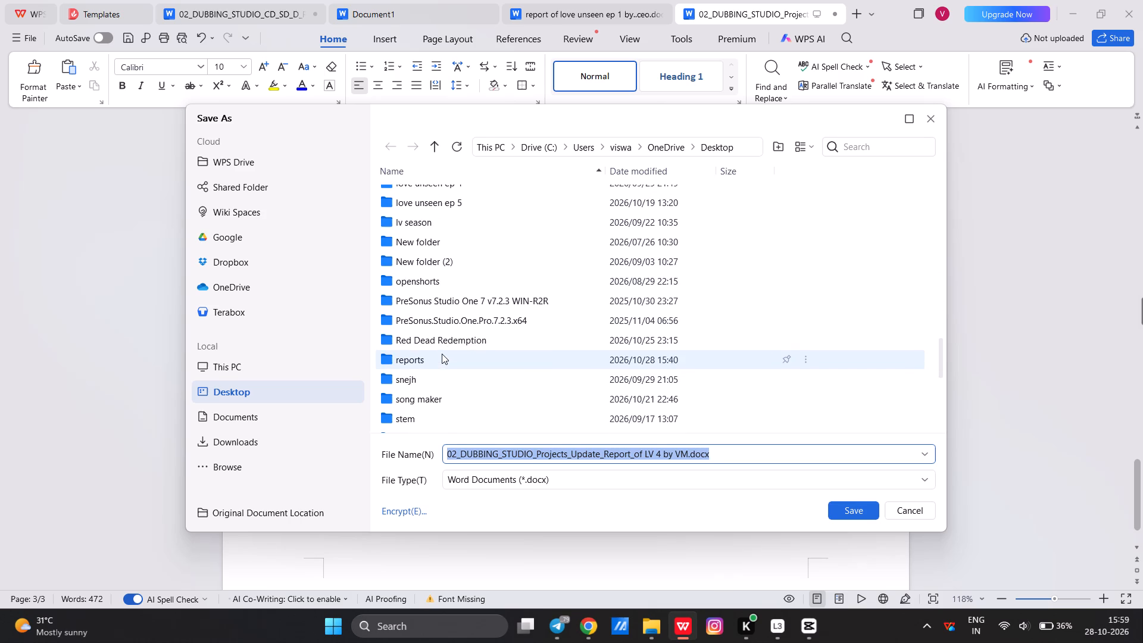
left_click(442, 354)
left_click(856, 510)
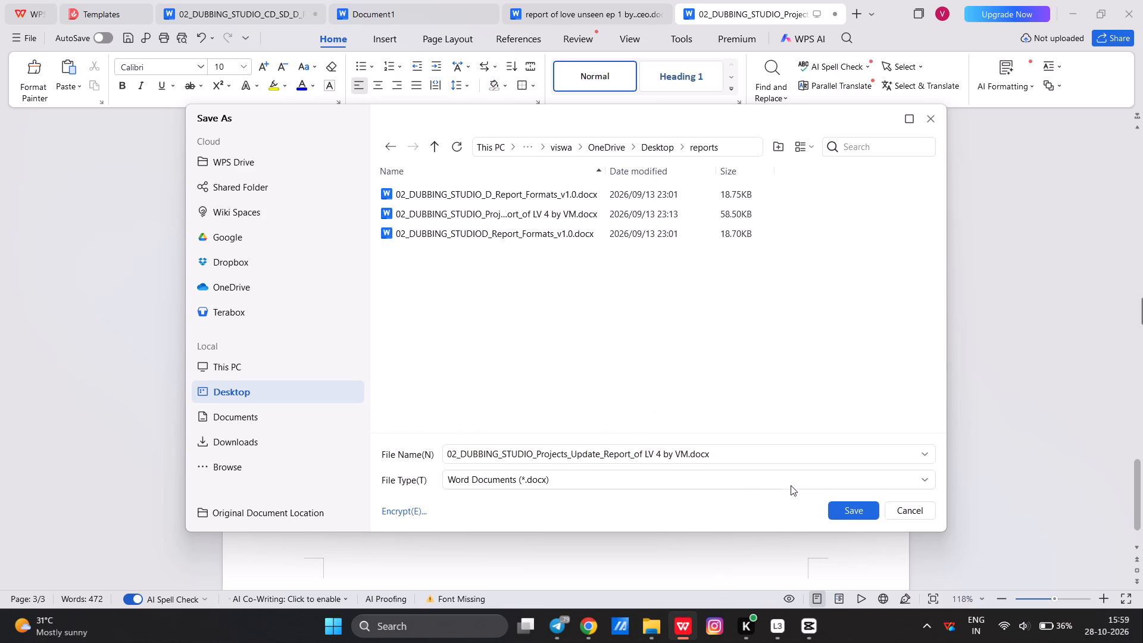
Save the copy under the new name 02_DUBBING_STUDIO_Projects_Update_Report_of LV 5 by VM.docx instead of replacing the existing LV 4 file.
left_click(848, 507)
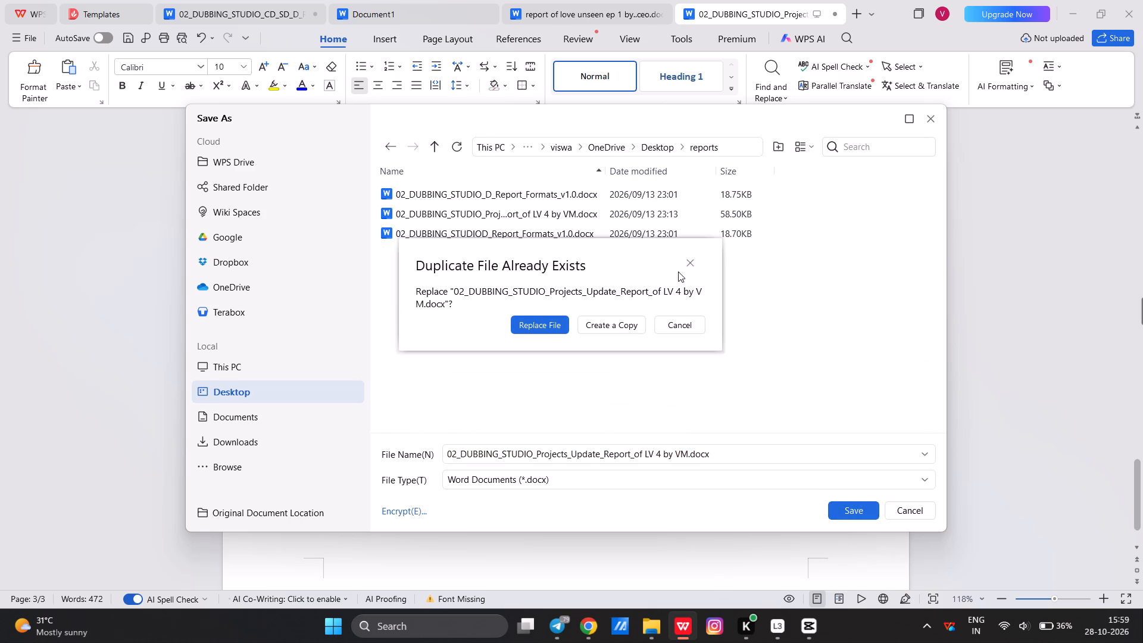
left_click(686, 264)
left_click(663, 452)
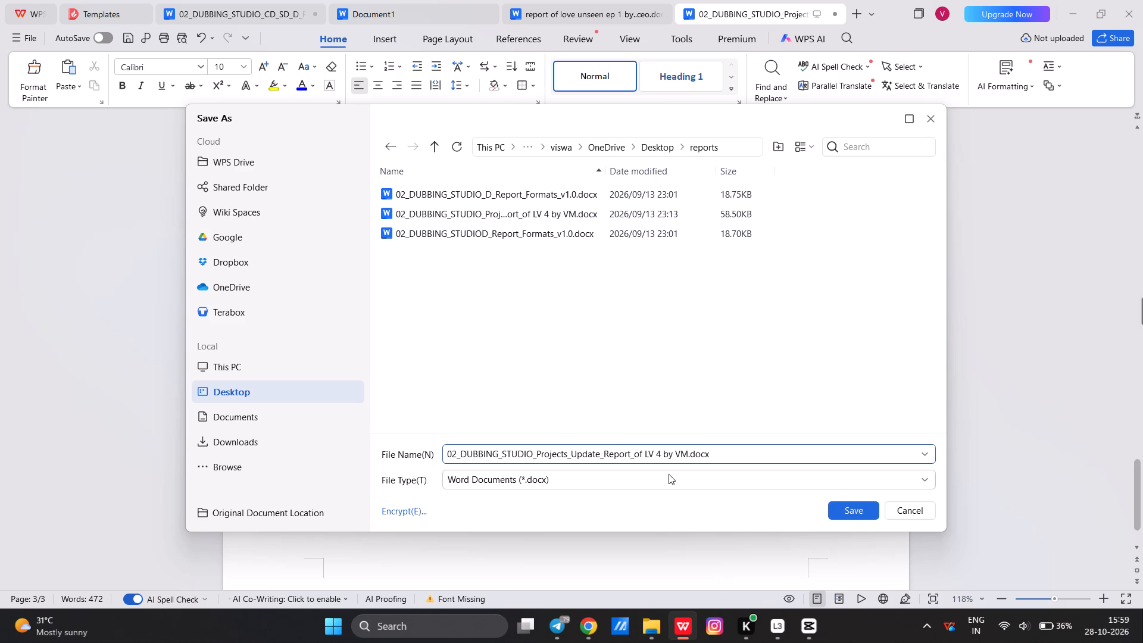
key("Left")
key("BackSpace")
key("5")
key("space")
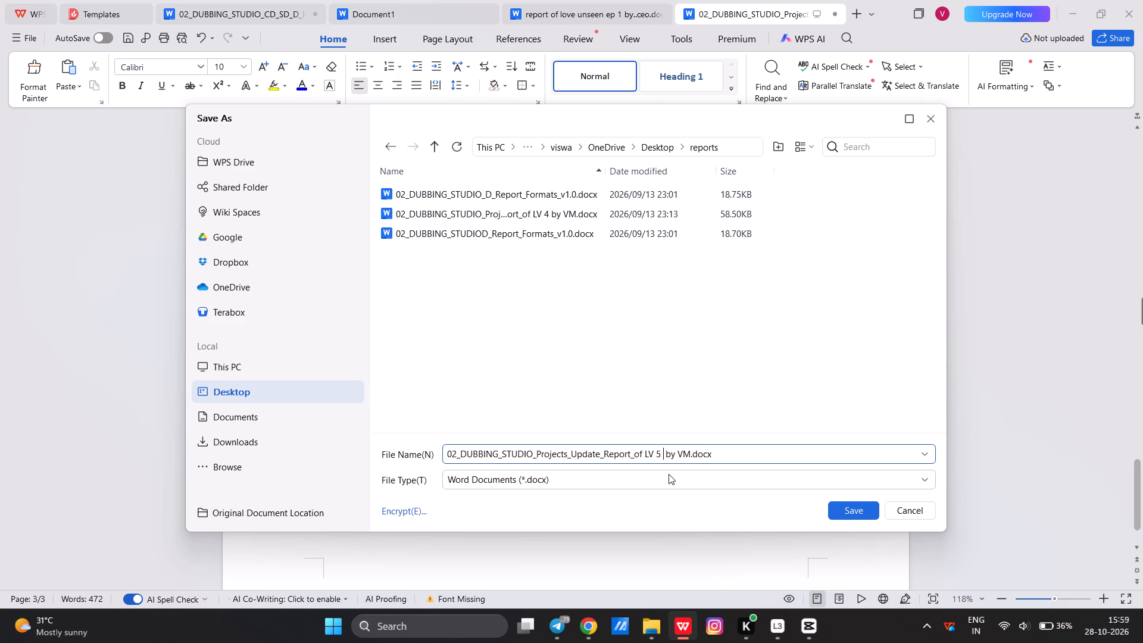
left_click(856, 512)
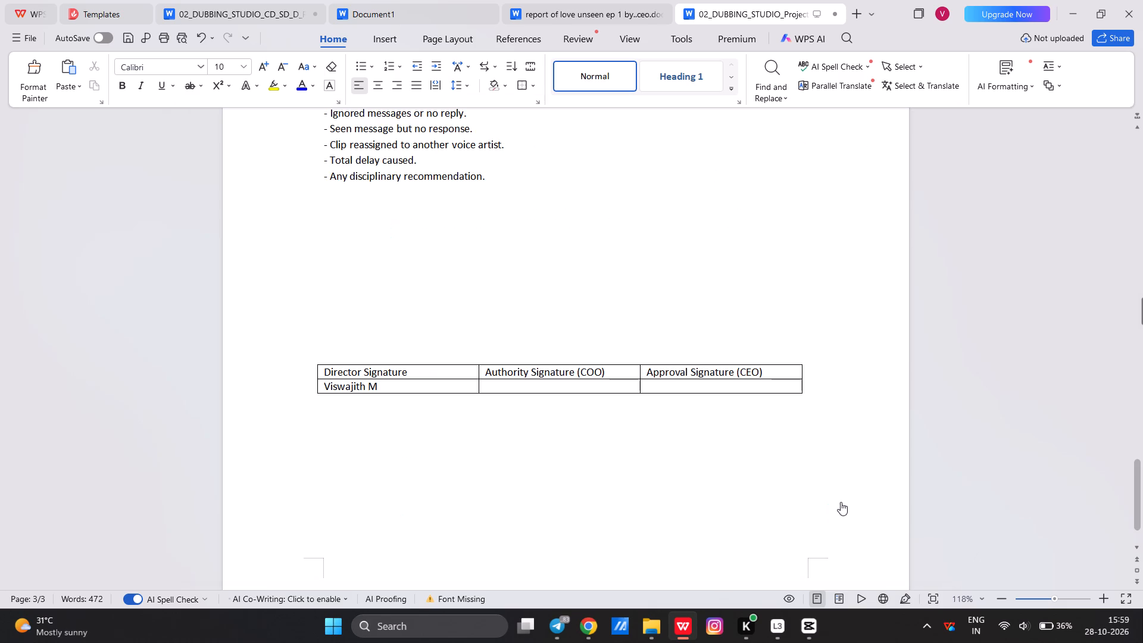
Close WPS Office with all its documents, discarding the changes to 02_DUBBING_STUDIO_CD_SD_D_Report_Formats_v1.0.docx.
scroll(833, 371, "up", 12)
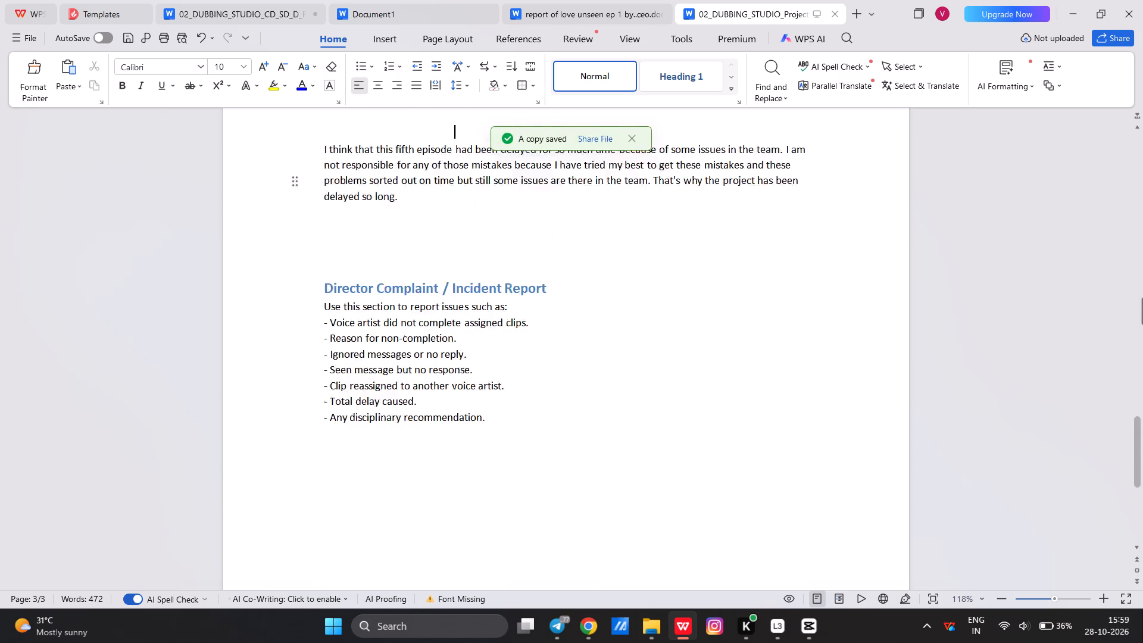
left_click_drag(1139, 443, 1142, 242)
left_click(1142, 242)
left_click_drag(1142, 242, 1142, 189)
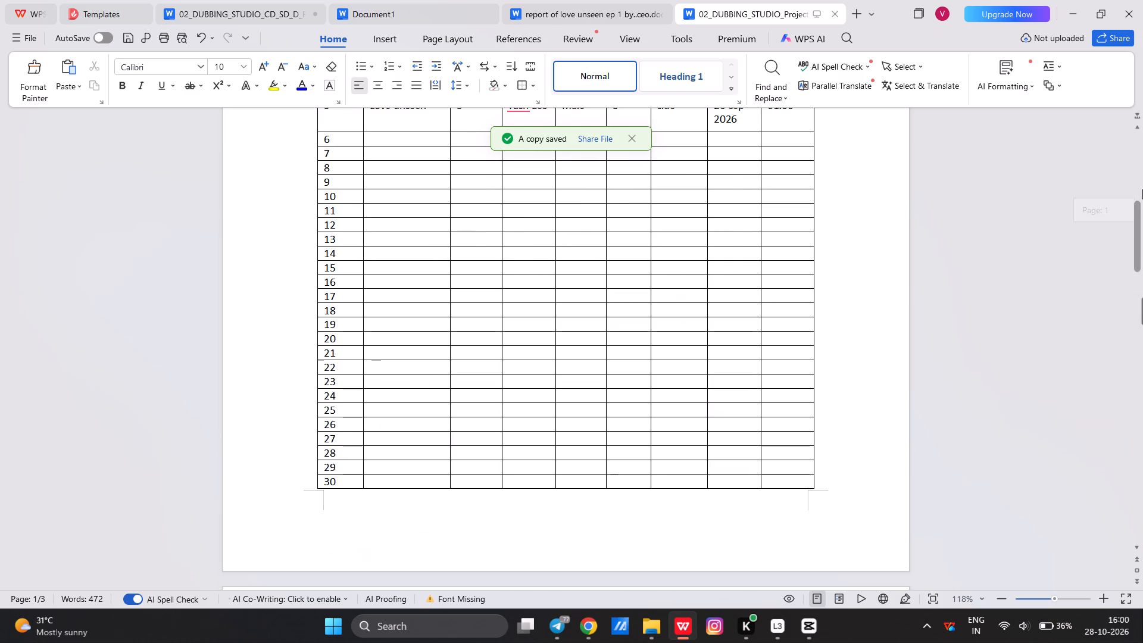
left_click_drag(1142, 189, 1142, 128)
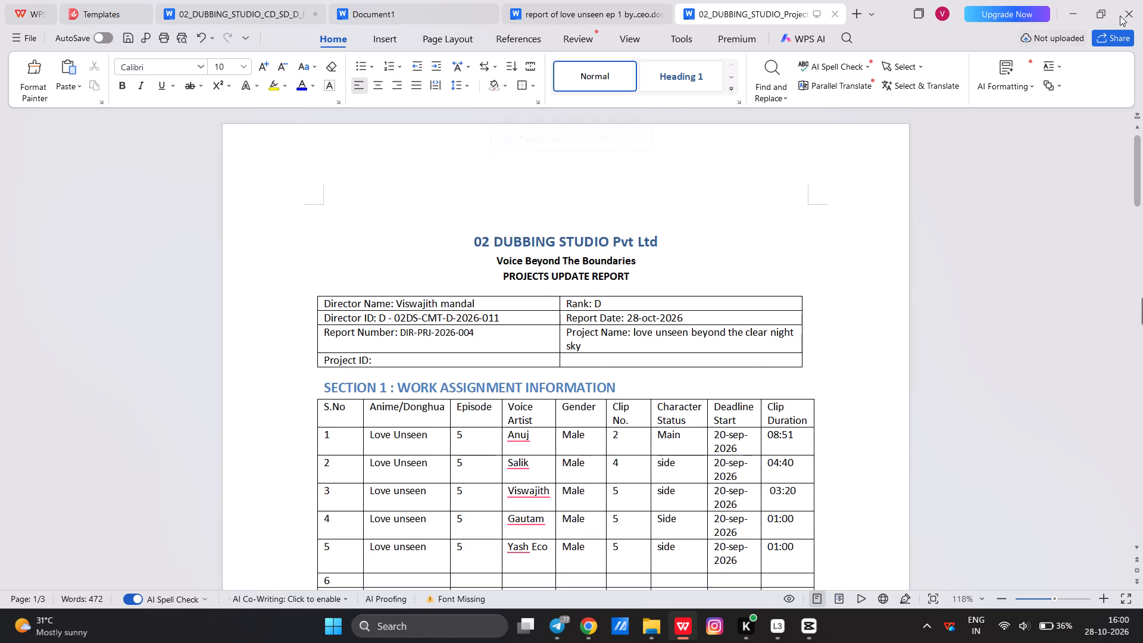
left_click(1136, 0)
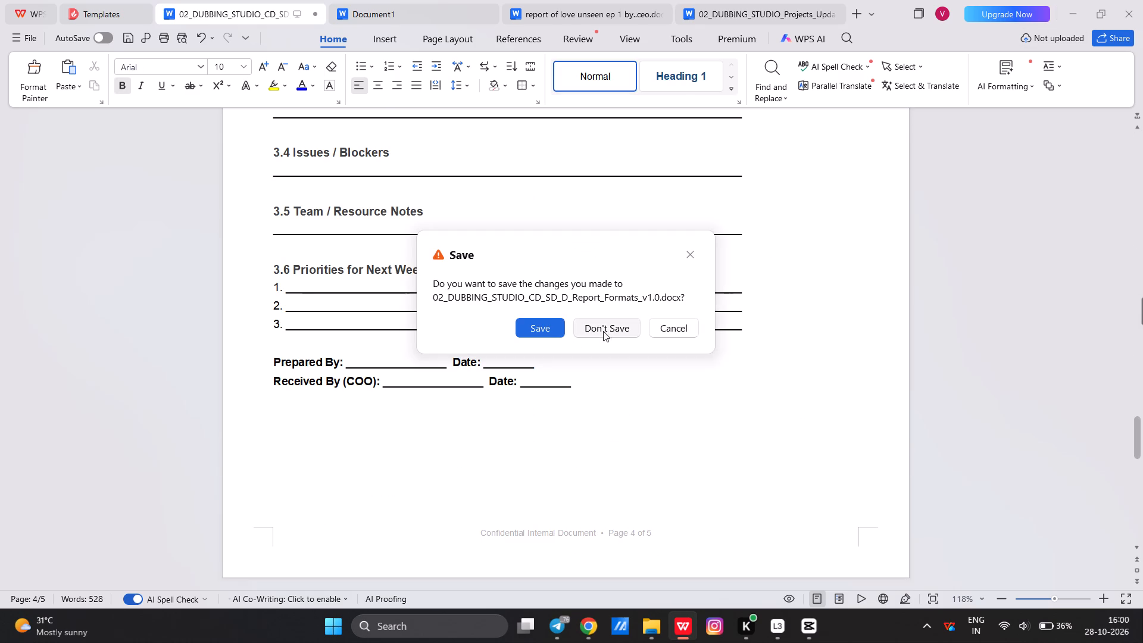
left_click(607, 323)
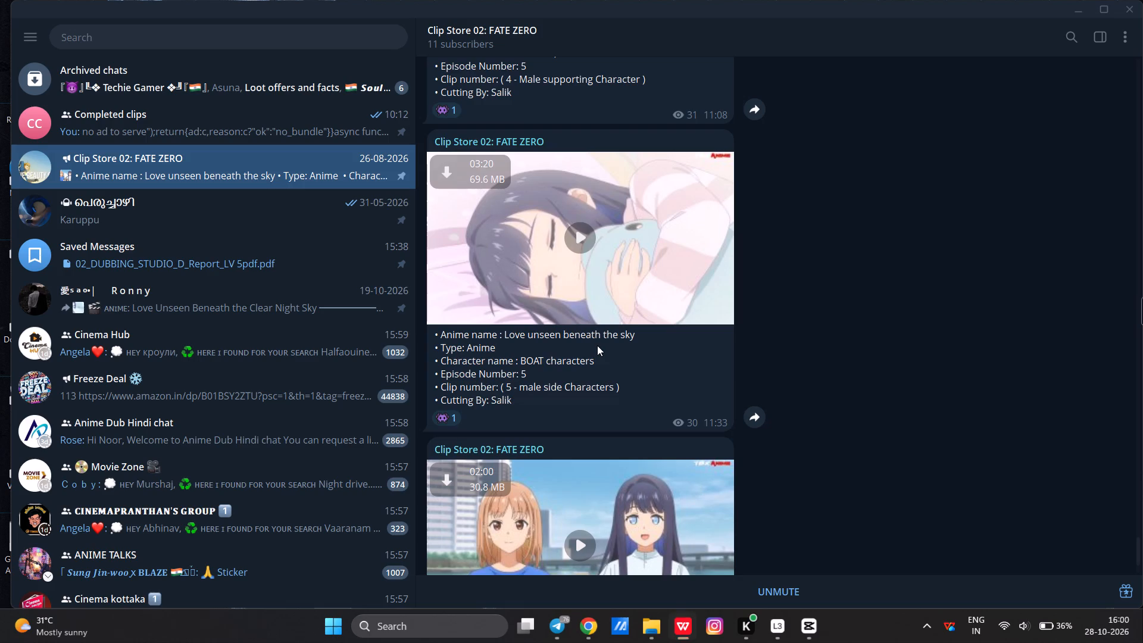
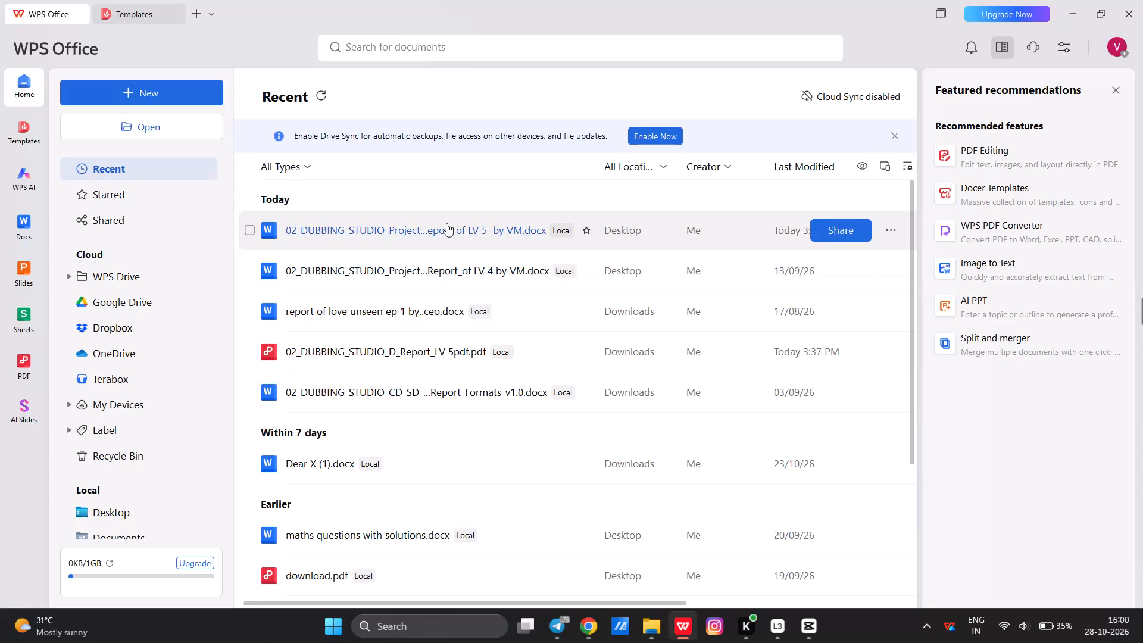
Reopen the Projects Update Report of LV 5 by VM from the recent documents.
left_click(449, 223)
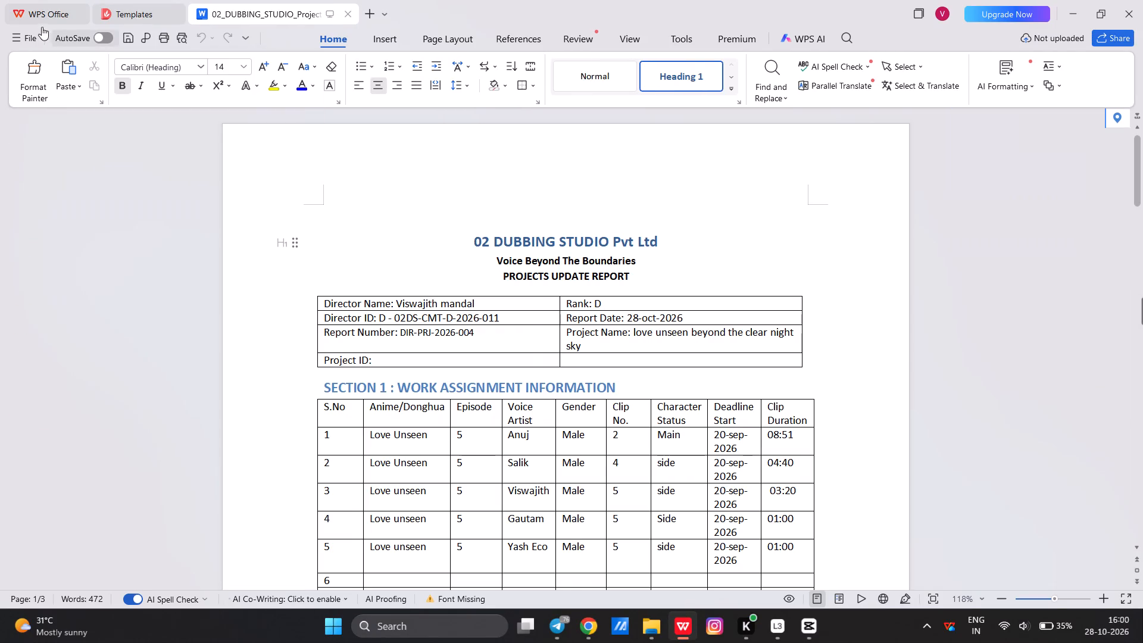
Start exporting the LV 5 Projects Update Report to PDF.
left_click(19, 36)
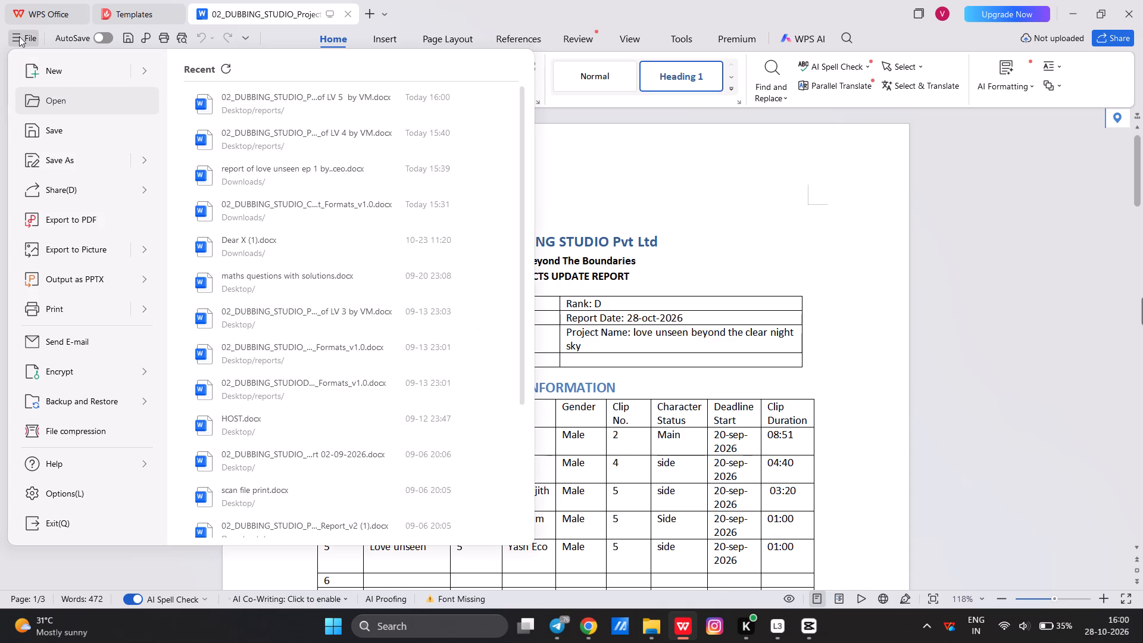
left_click(819, 239)
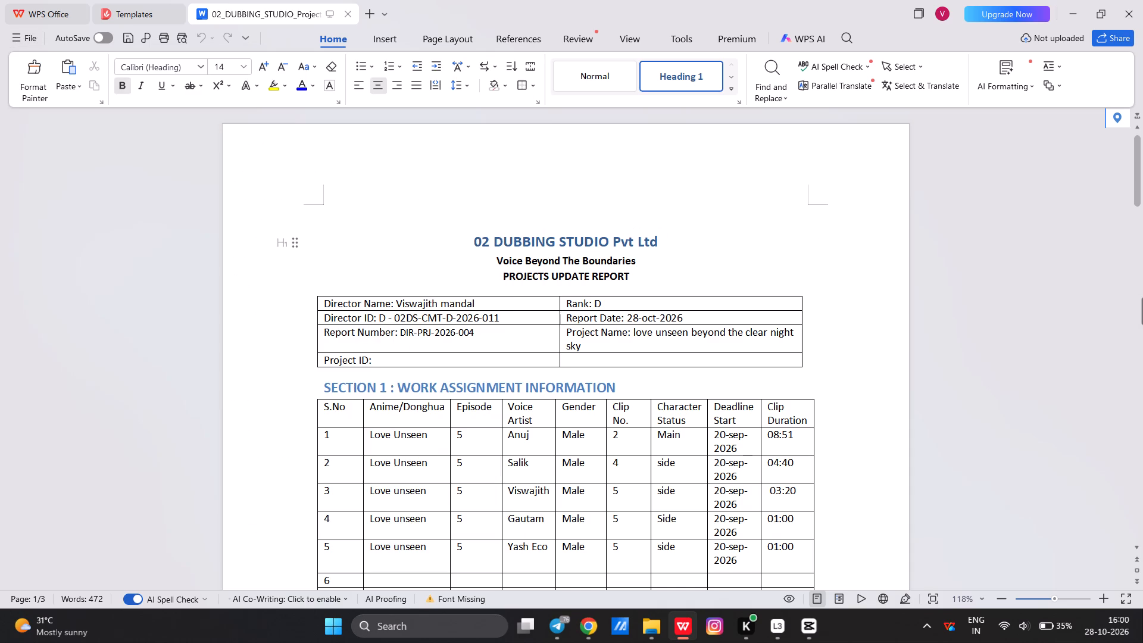
left_click(14, 37)
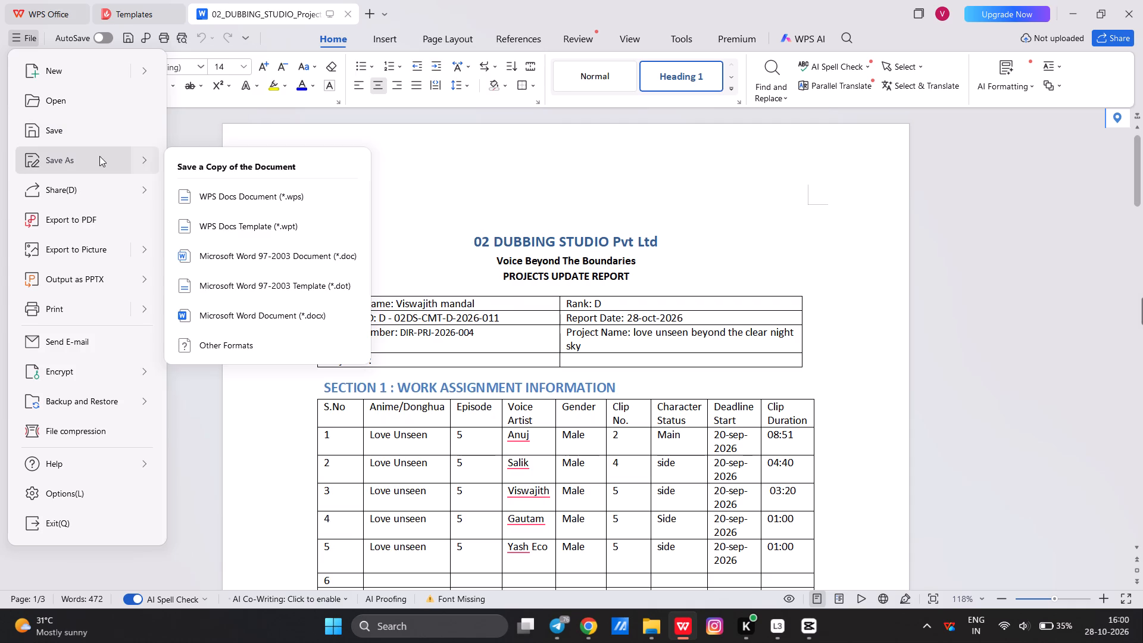